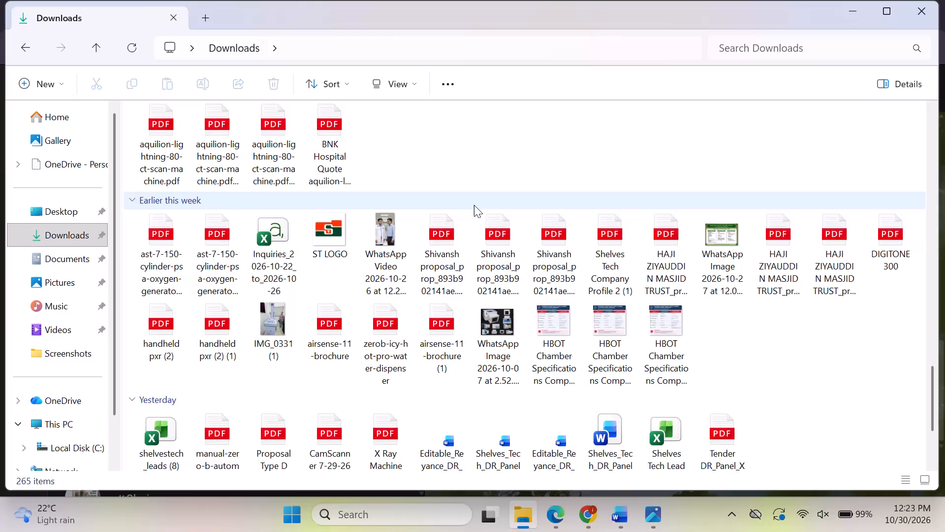
Open the PRODUCT SHEET workbook from the Desktop folder.
scroll(476, 204, "up", 2)
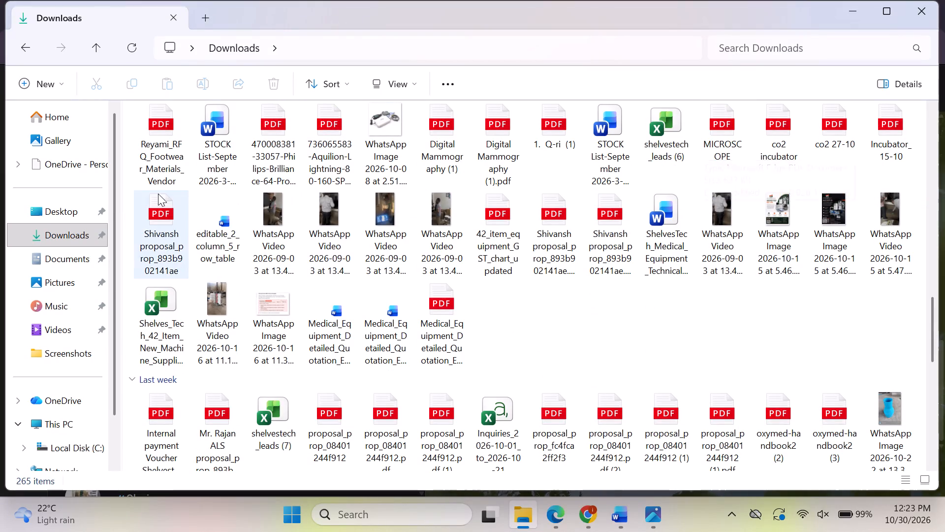
left_click(68, 208)
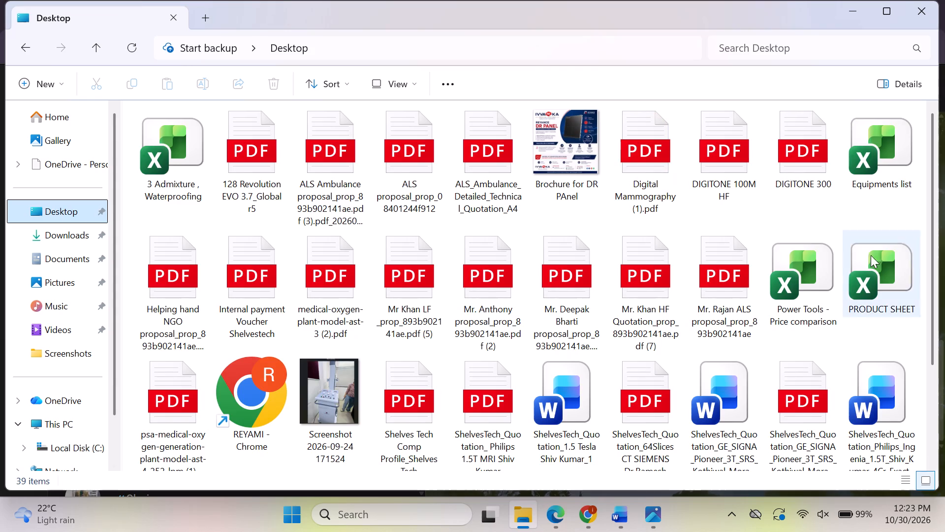
double_click(893, 269)
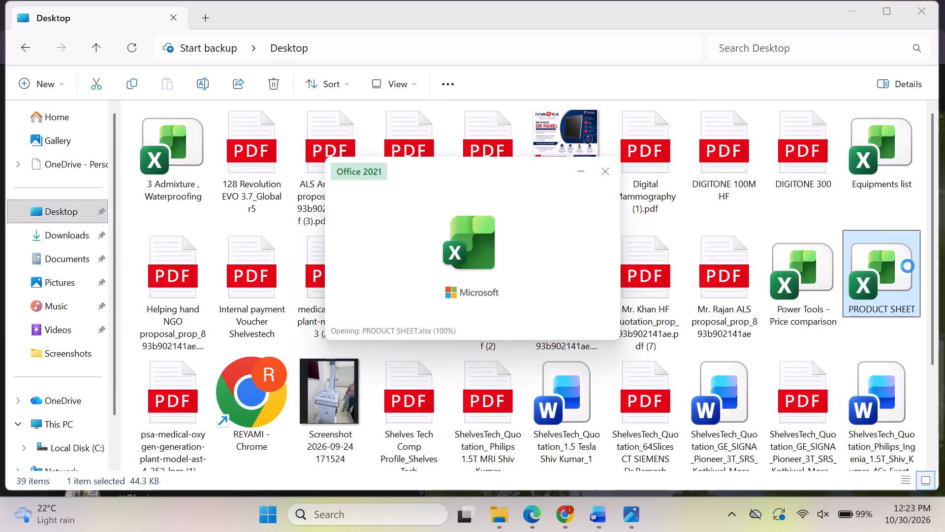
left_click(884, 158)
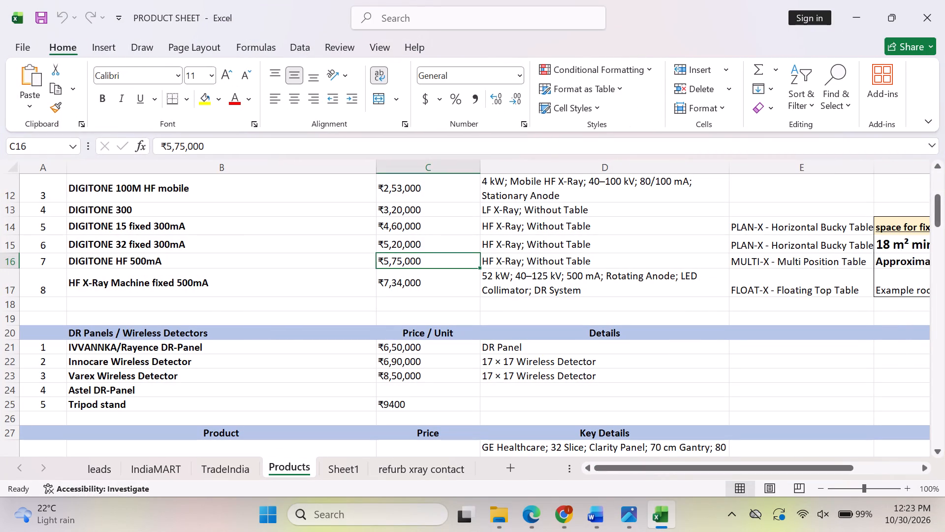
Look through the Products sheet's price tables down to the MRI/CT scan machine refurbished price section.
scroll(459, 353, "down", 2)
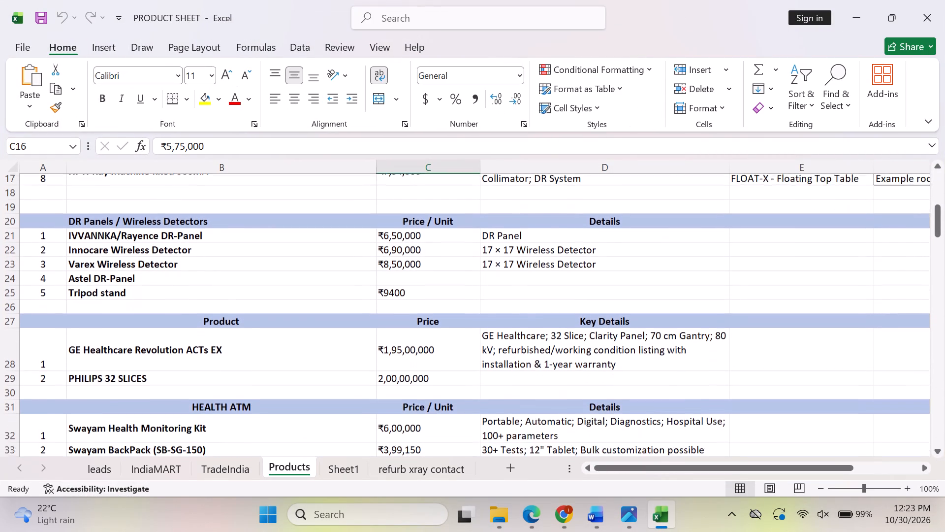
scroll(454, 348, "down", 2)
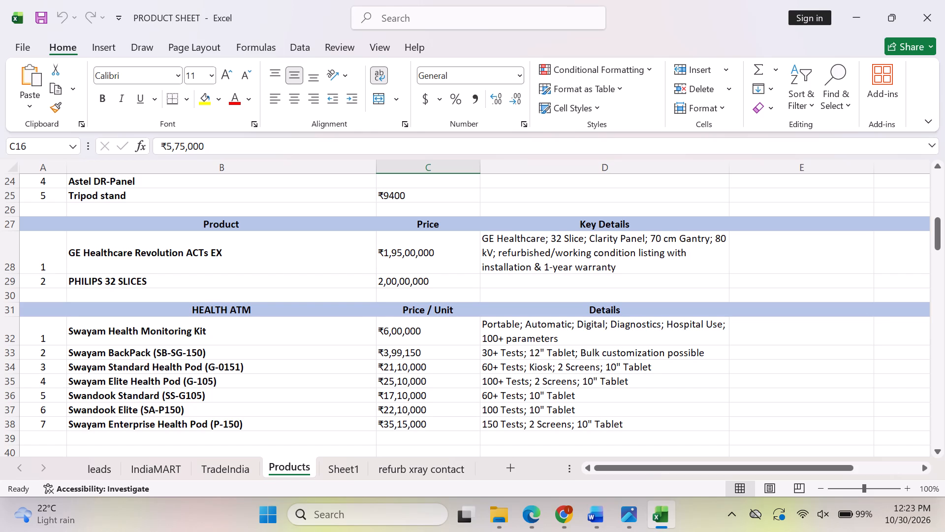
scroll(477, 359, "down", 1)
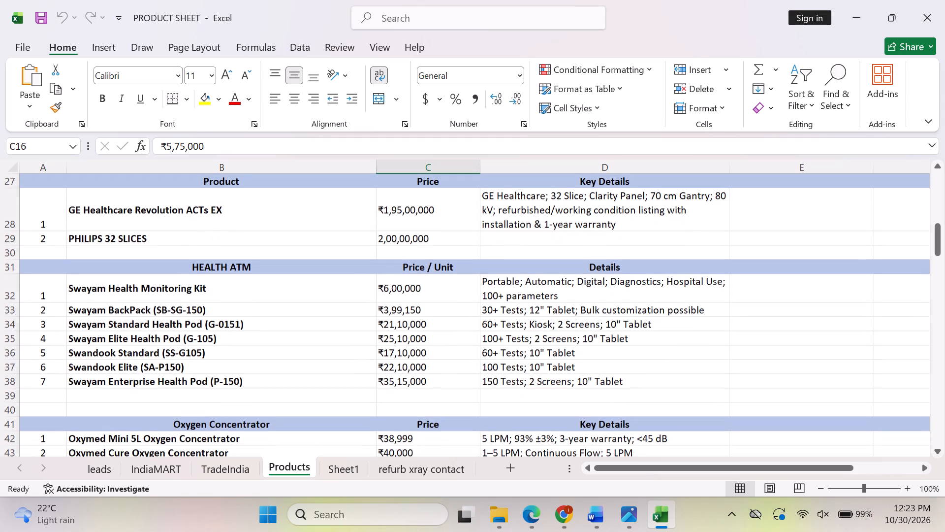
scroll(506, 323, "down", 7)
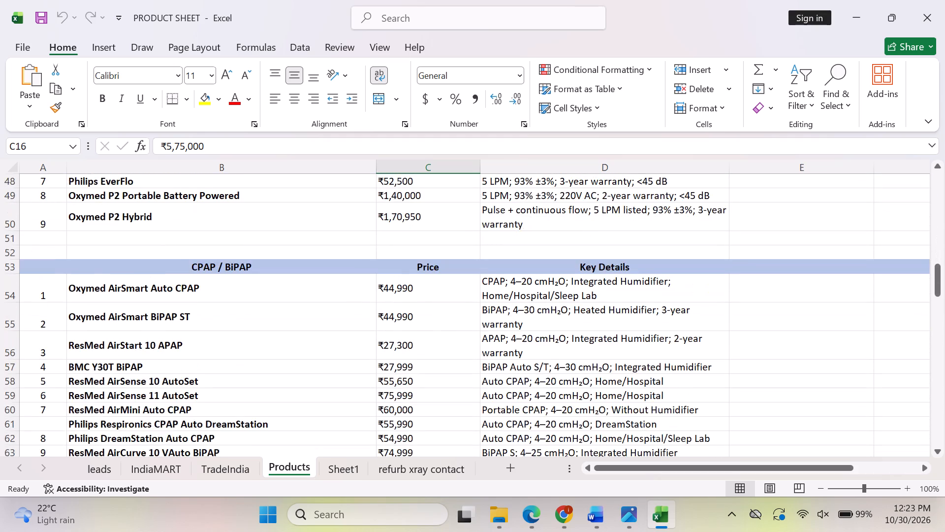
scroll(514, 312, "down", 10)
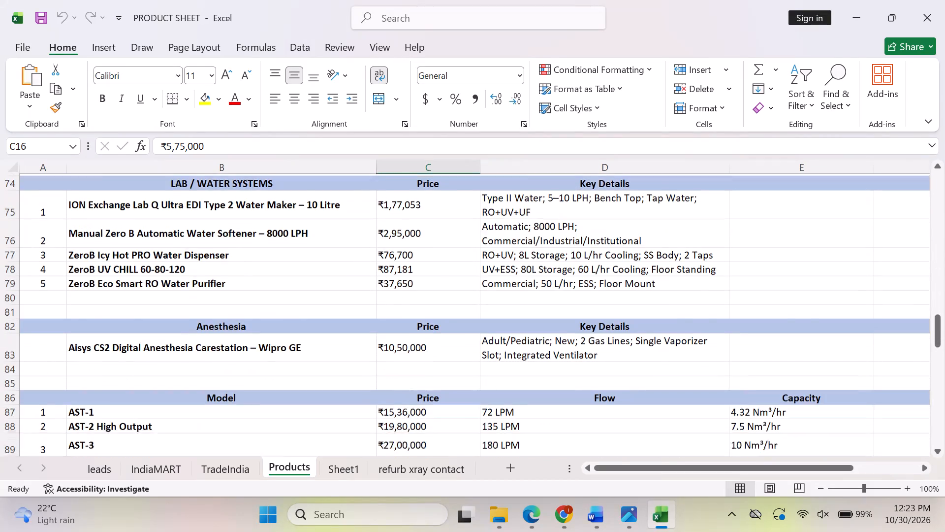
scroll(514, 312, "down", 8)
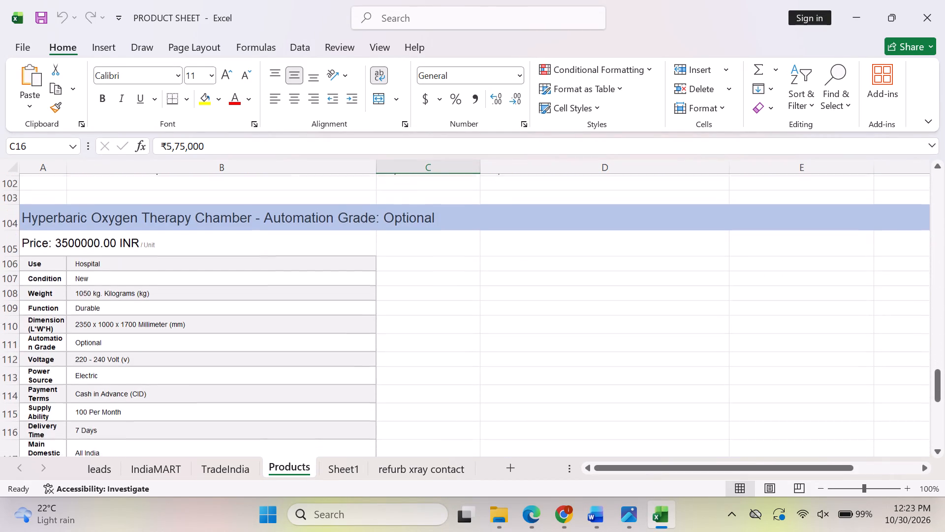
scroll(517, 308, "down", 9)
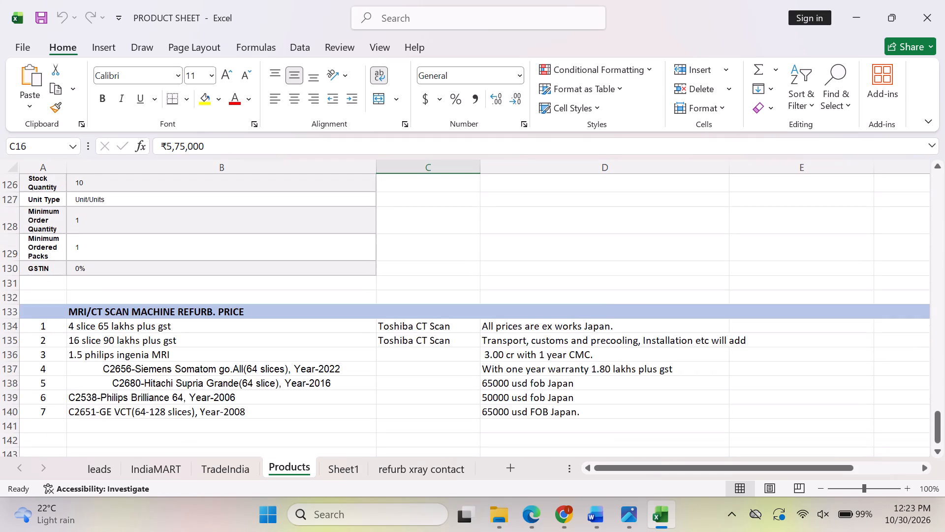
scroll(517, 308, "down", 2)
scroll(517, 308, "up", 2)
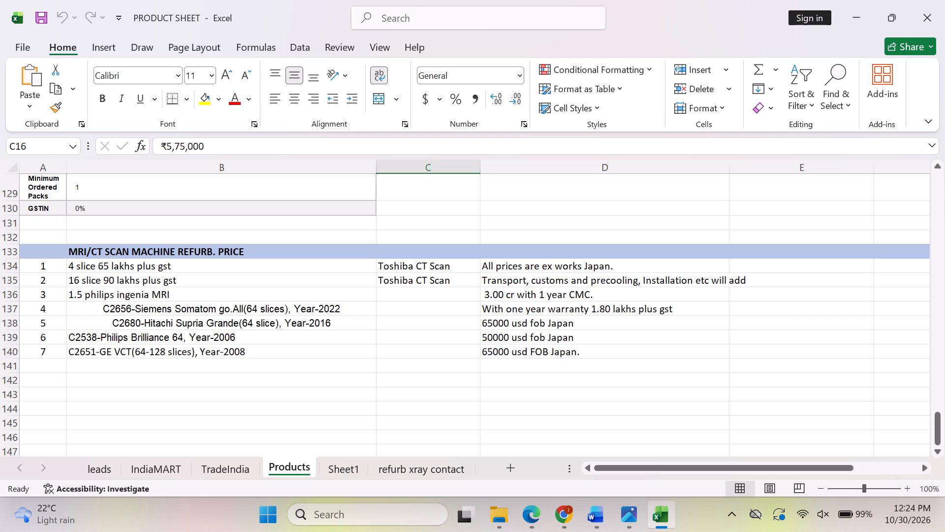
Move "65 lakhs plus gst" out of the 4 slice name in B134 to the end of the text in C134.
double_click(106, 269)
left_click_drag(94, 266, 176, 266)
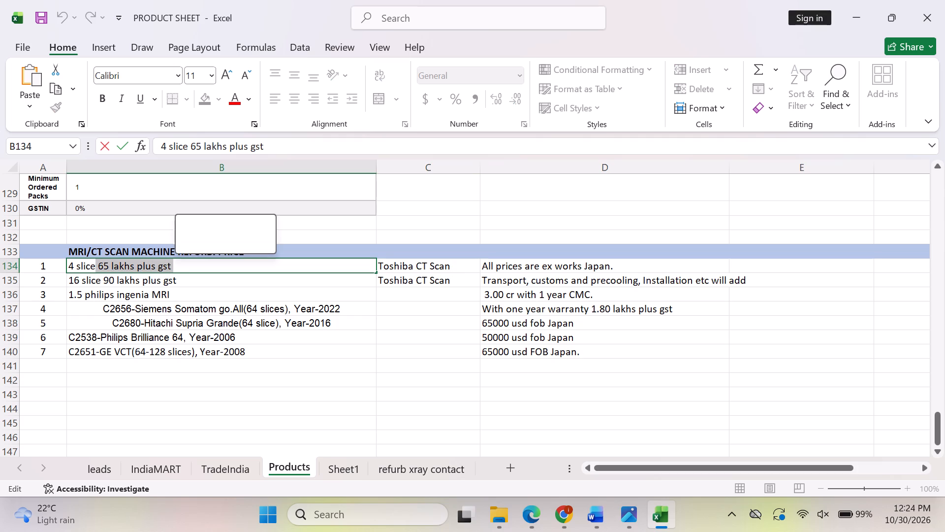
key("ctrl+x")
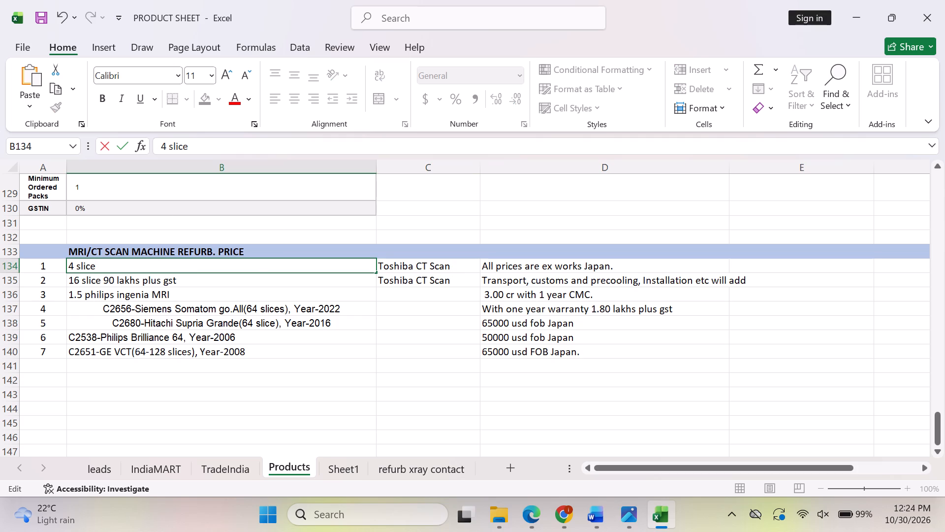
double_click(453, 268)
key("ctrl+v")
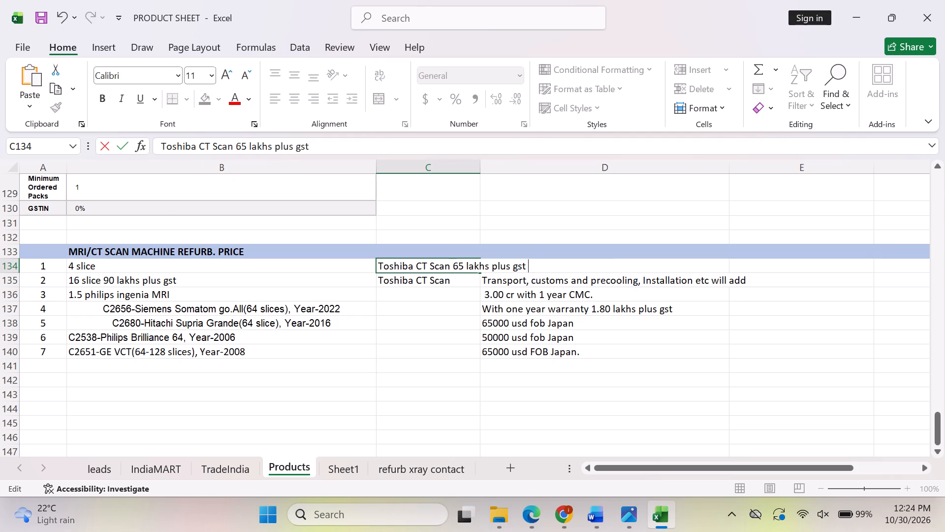
Move "90 lakhs plus gst" out of the 16 slice name in B135 to the end of the text in C135.
double_click(127, 282)
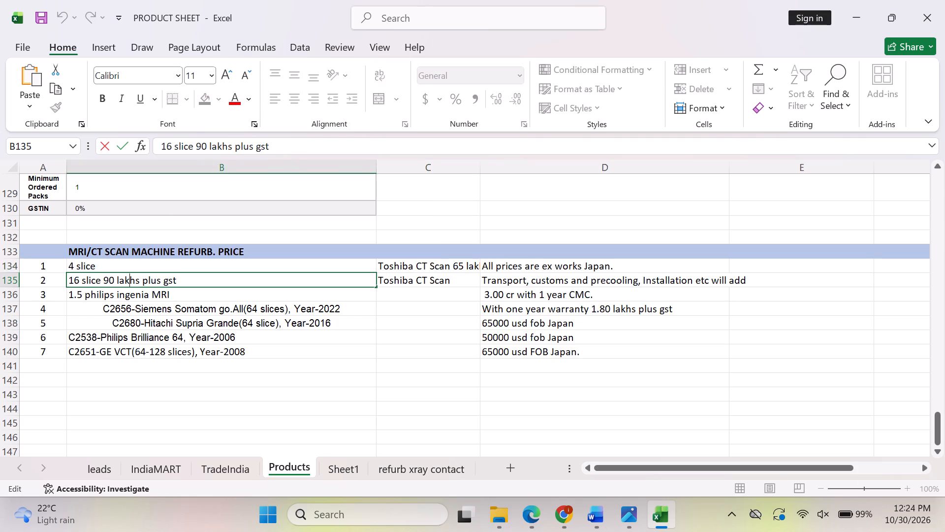
left_click_drag(103, 282, 178, 284)
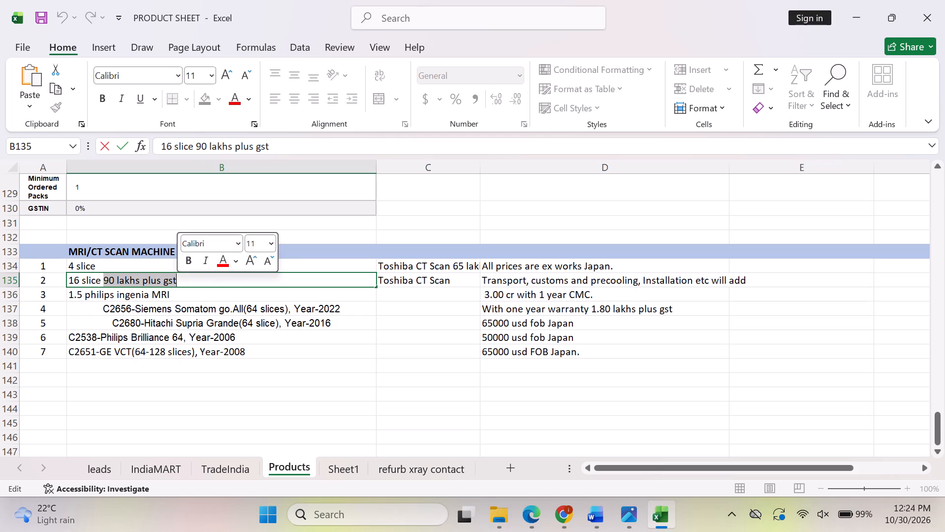
key("ctrl+x")
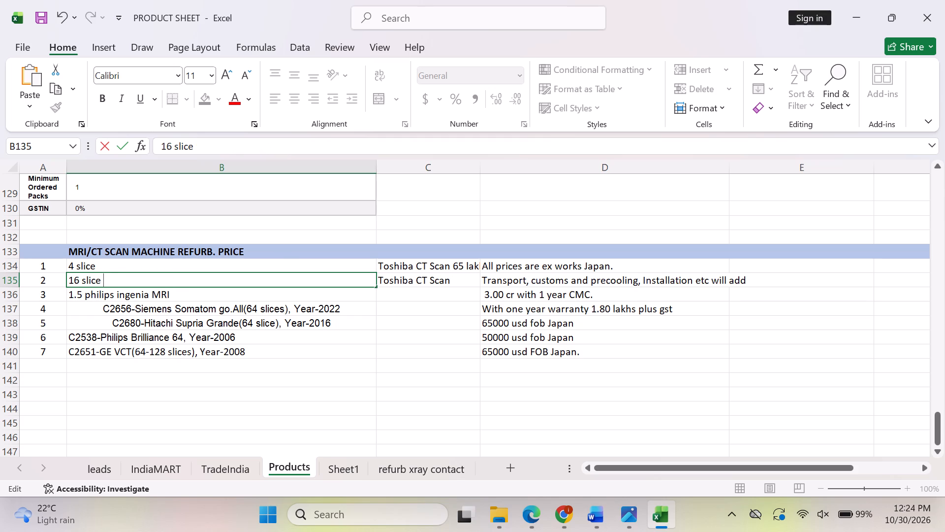
double_click(454, 280)
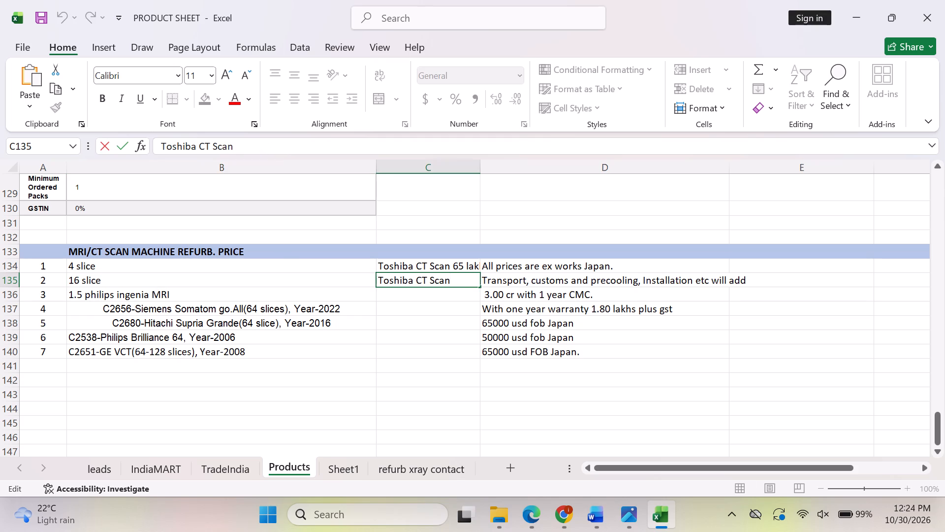
key("ctrl+v")
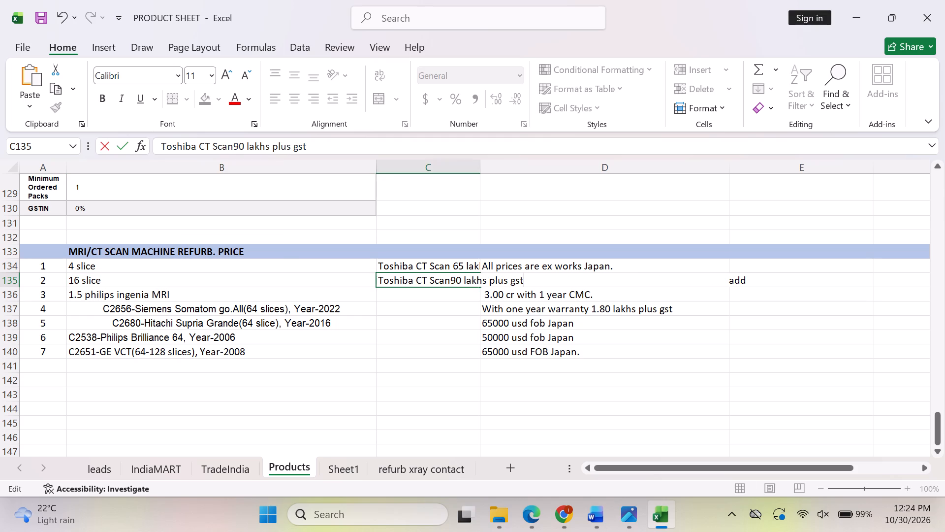
Cut "Toshiba CT Scan" from C135 and add it after "4 slice" in B134 and "16 slice" in B135, separated by a space.
left_click_drag(378, 280, 449, 283)
key("ctrl+x")
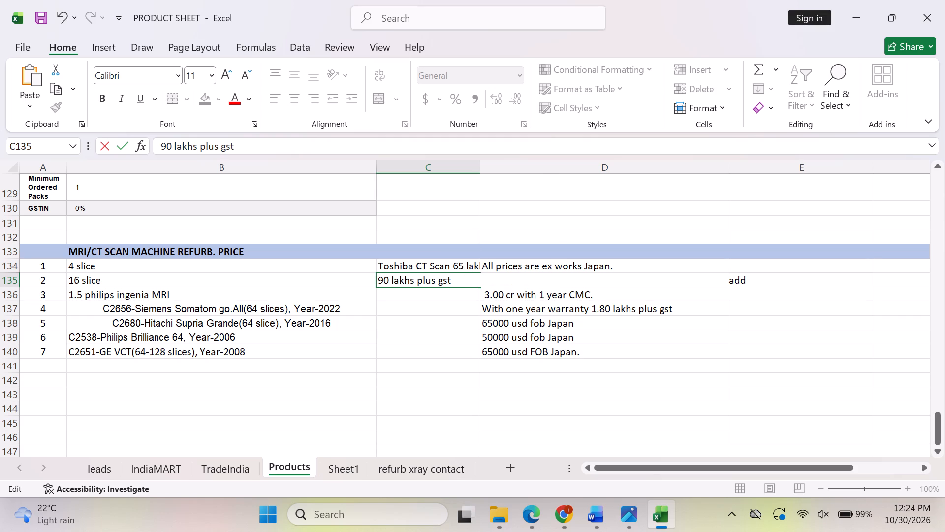
double_click(94, 268)
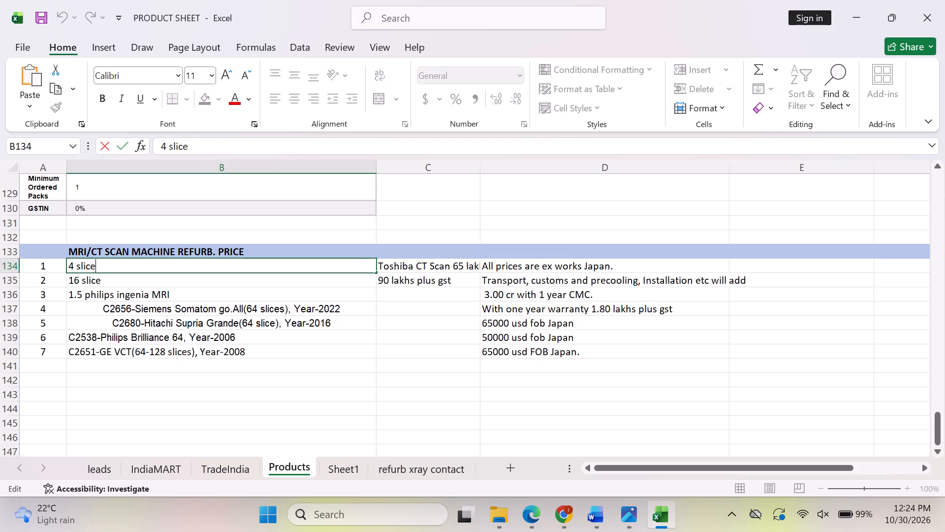
key("ctrl+space")
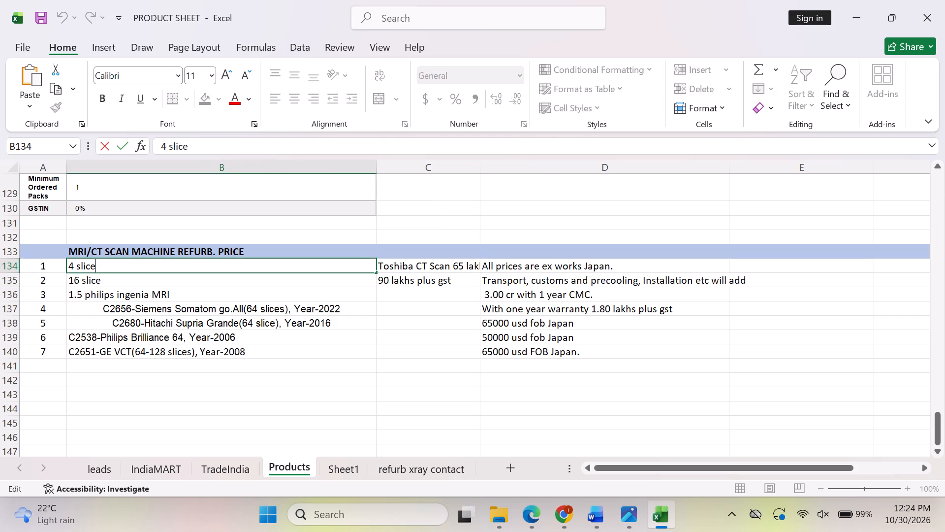
key("ctrl+v")
double_click(111, 279)
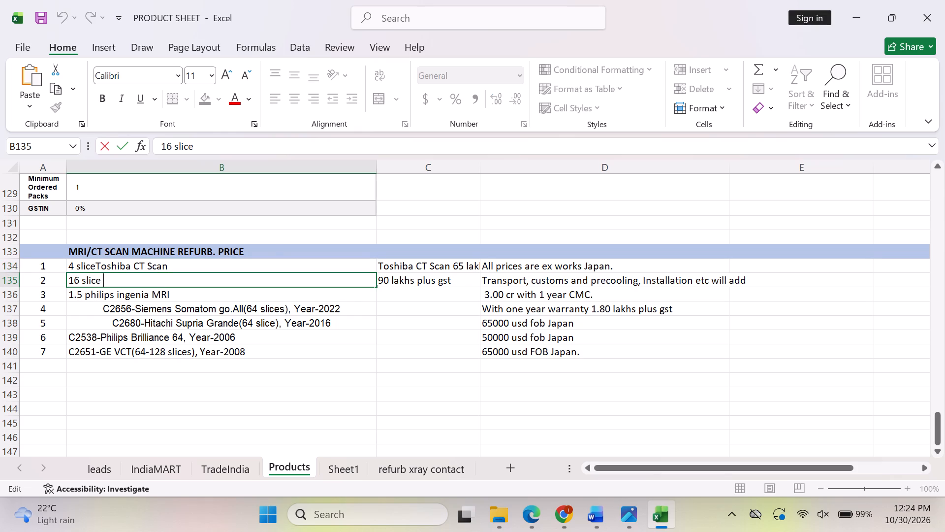
key("ctrl+v")
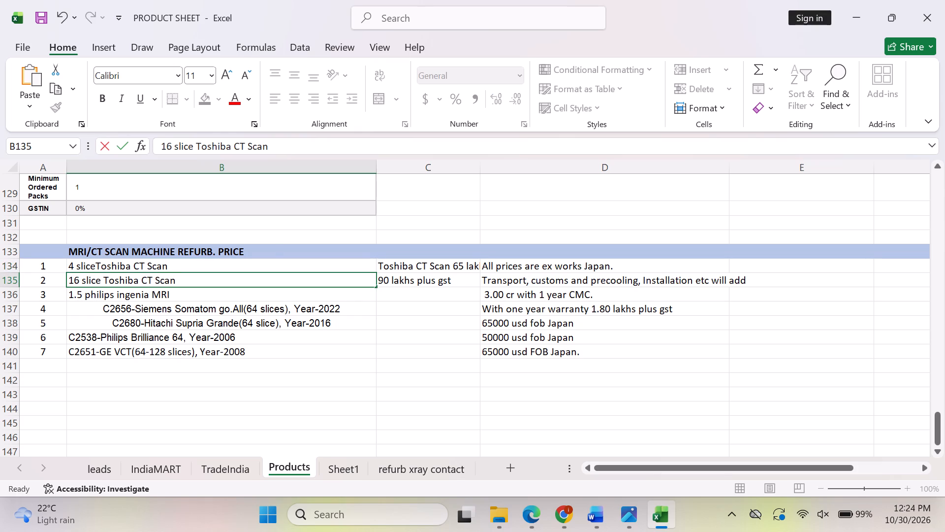
double_click(96, 266)
key("space")
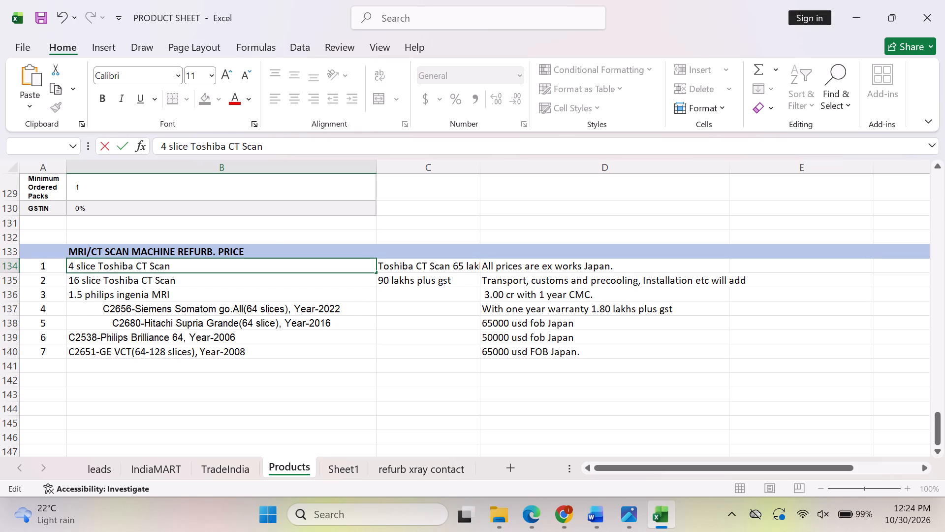
left_click(234, 295)
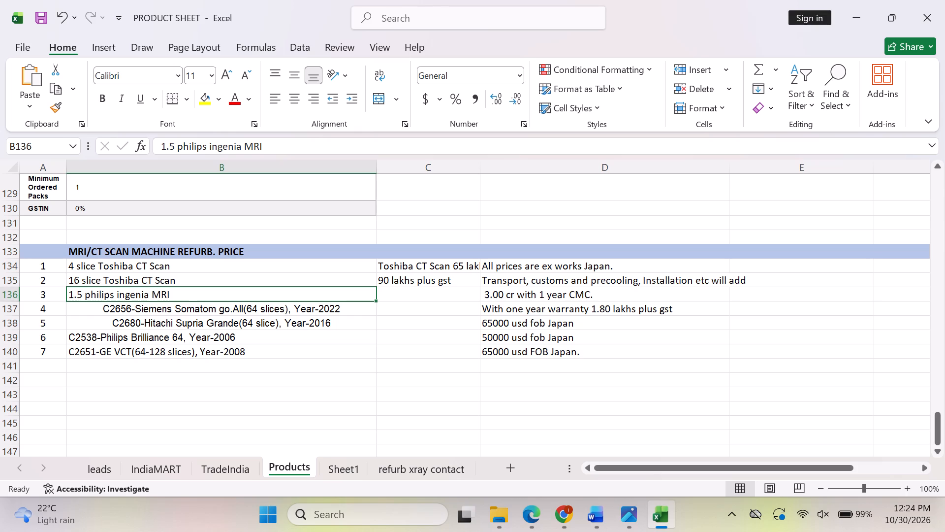
Move "3.00 cr with 1 year CMC." for the 1.5 philips ingenia MRI from D136 to C136.
left_click(469, 327)
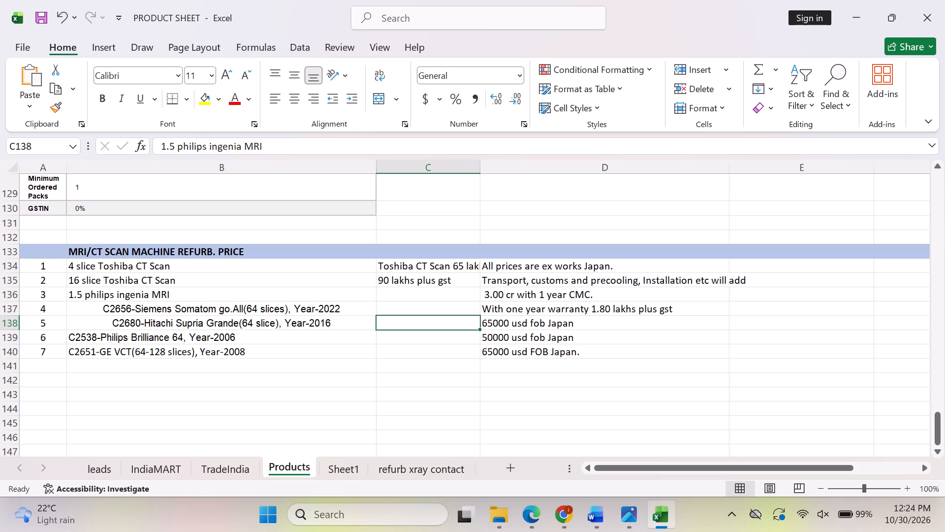
left_click(499, 298)
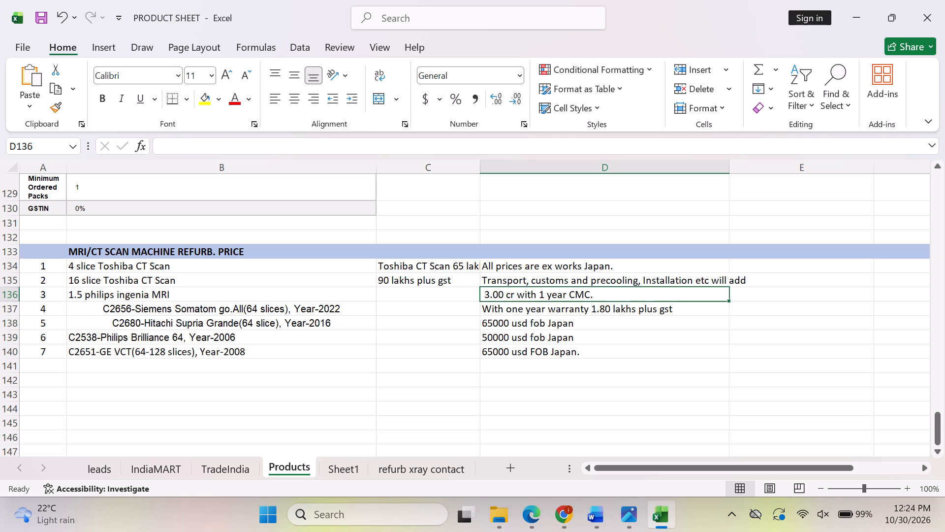
double_click(499, 298)
left_click_drag(593, 295, 562, 294)
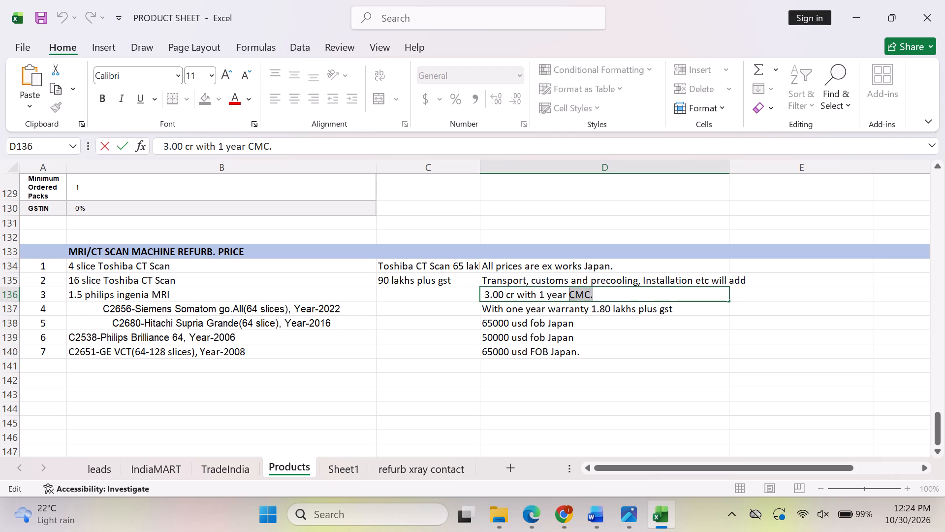
left_click_drag(562, 294, 484, 291)
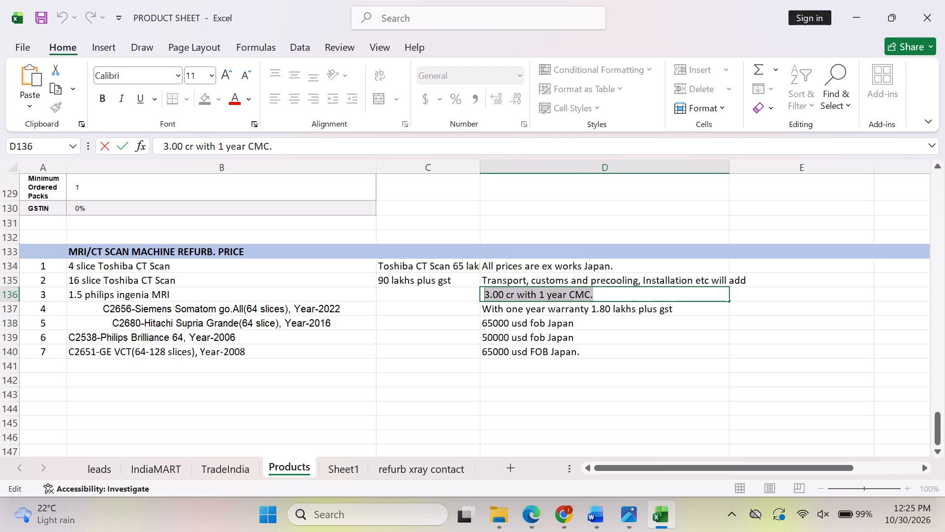
key("ctrl+x")
double_click(388, 294)
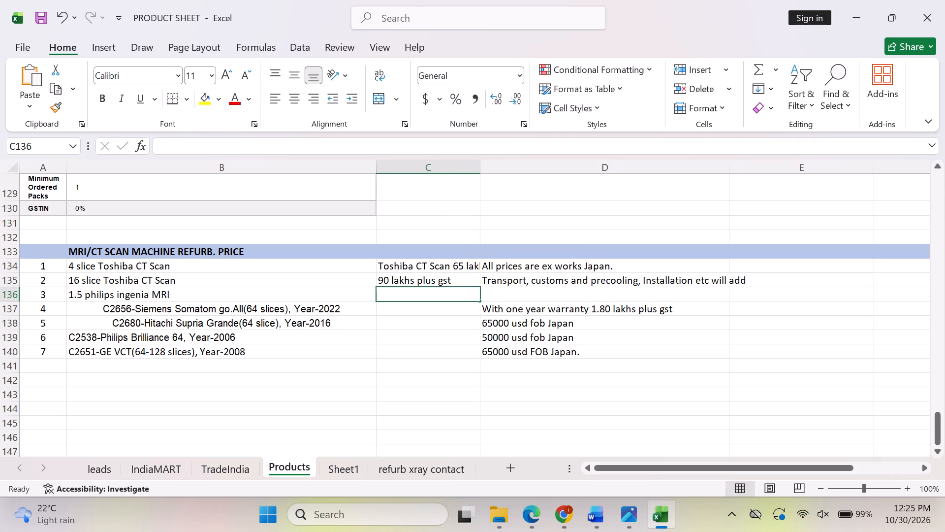
key("ctrl+v")
left_click(400, 348)
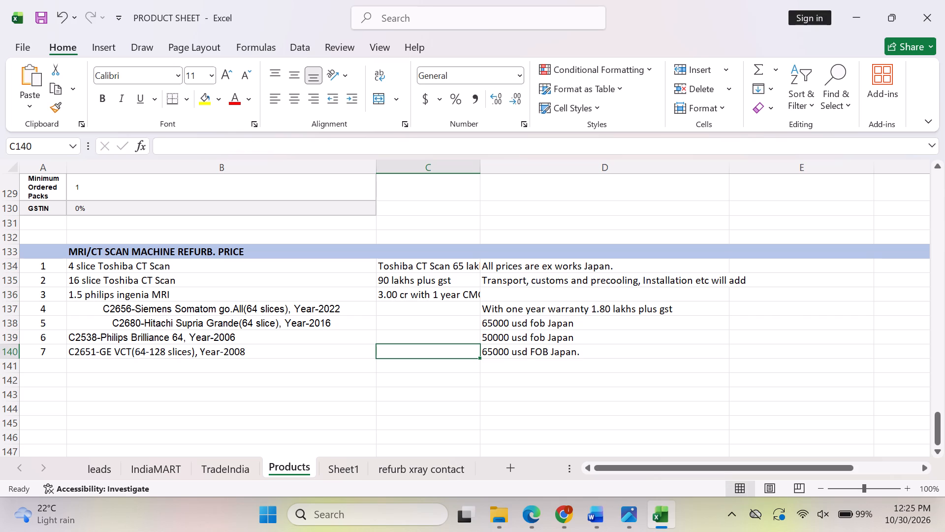
Open the Siemens Somatom row's warranty and price text in D137 for editing.
double_click(592, 310)
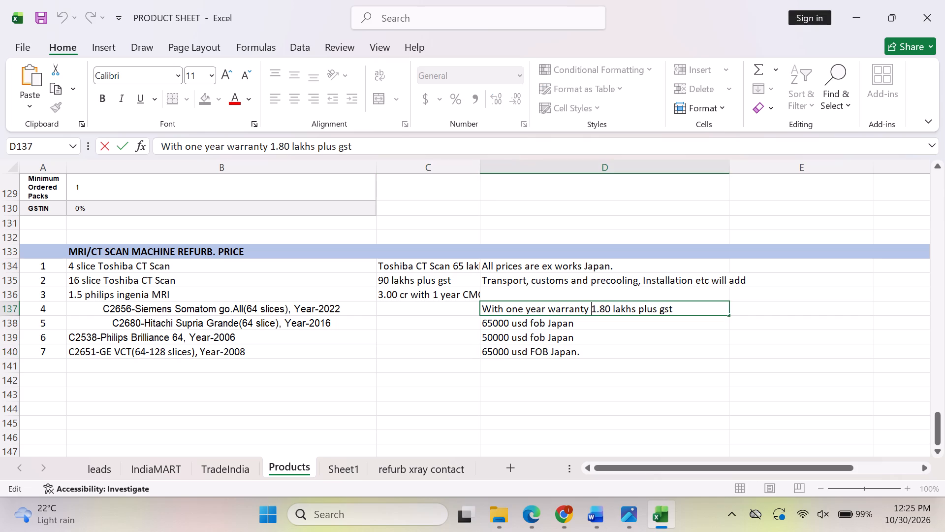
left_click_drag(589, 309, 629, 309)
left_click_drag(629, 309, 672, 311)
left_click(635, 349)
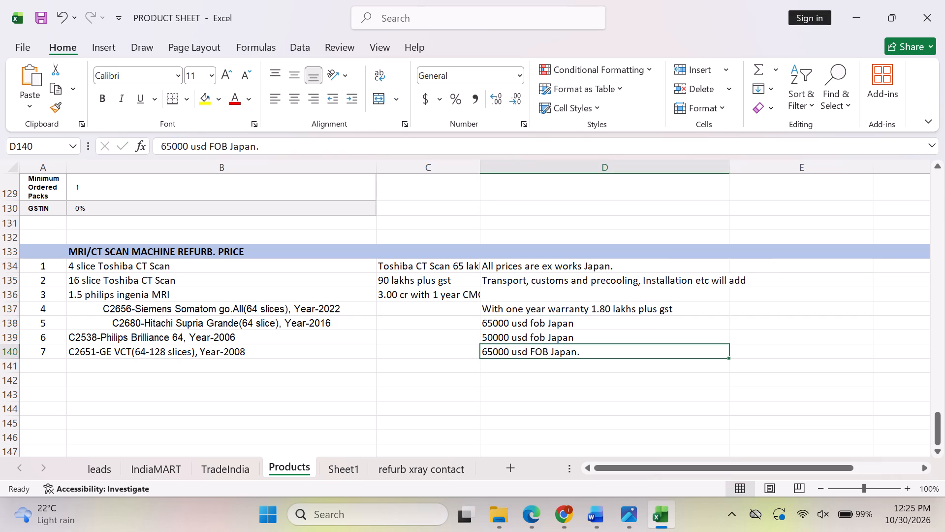
Move "With one year warranty 1.80 lakhs plus gst" for the Siemens Somatom from D137 to C137.
double_click(493, 310)
left_click_drag(481, 307, 655, 312)
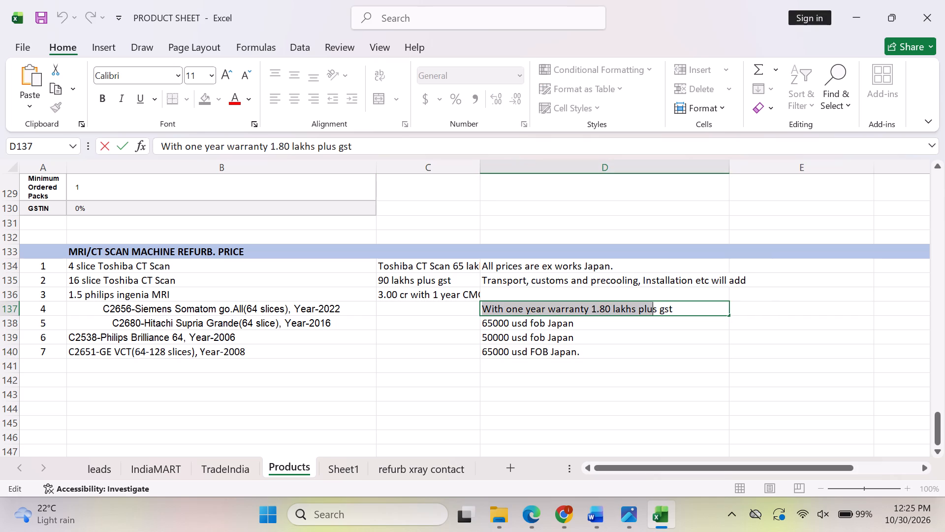
left_click_drag(655, 312, 676, 312)
key("ctrl+x")
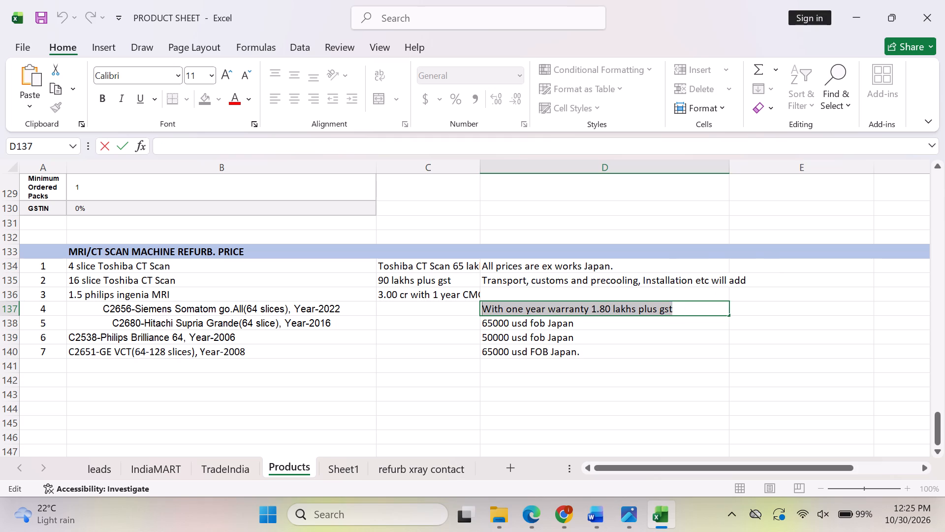
double_click(399, 306)
key("ctrl+v")
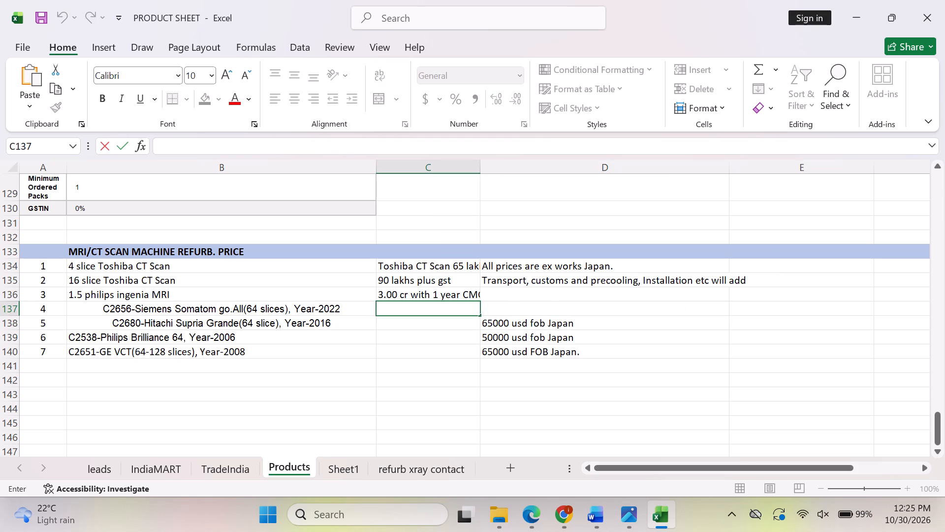
left_click(417, 367)
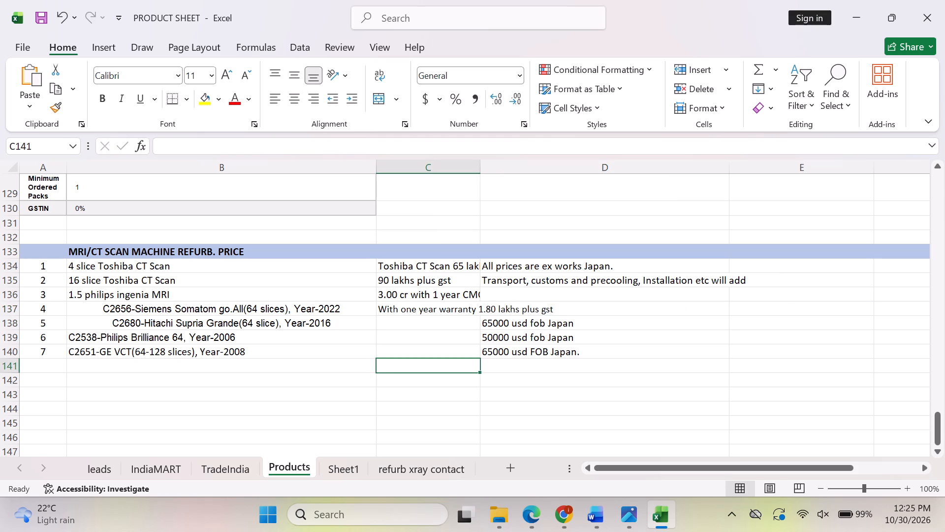
Select the three USD FOB Japan prices in D138:D140.
left_click_drag(519, 327, 521, 353)
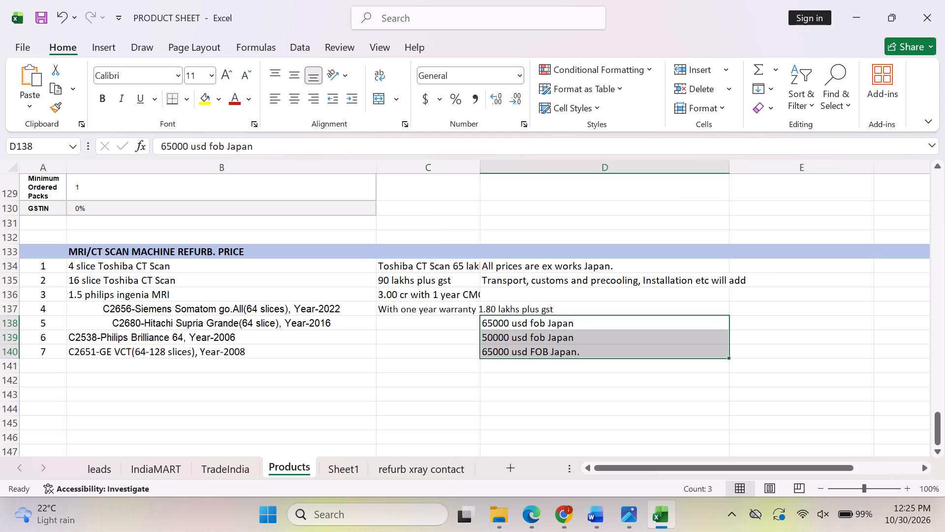
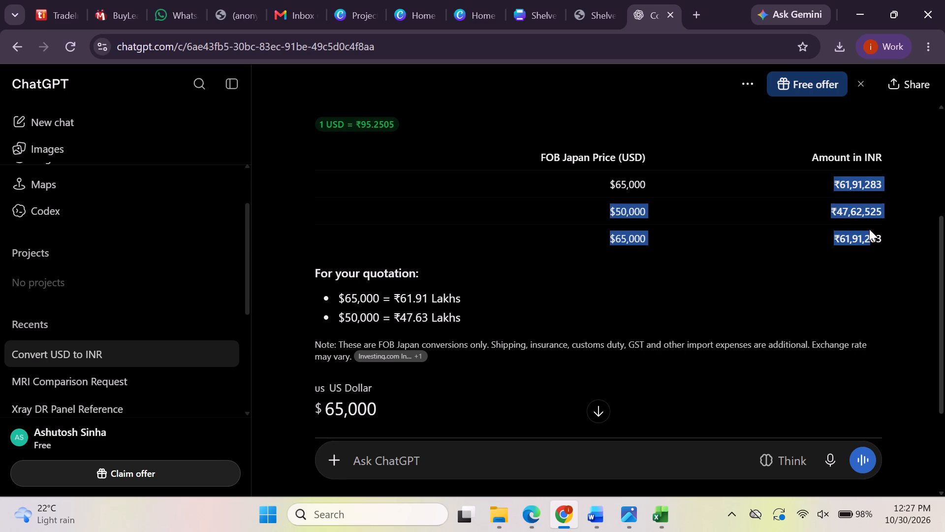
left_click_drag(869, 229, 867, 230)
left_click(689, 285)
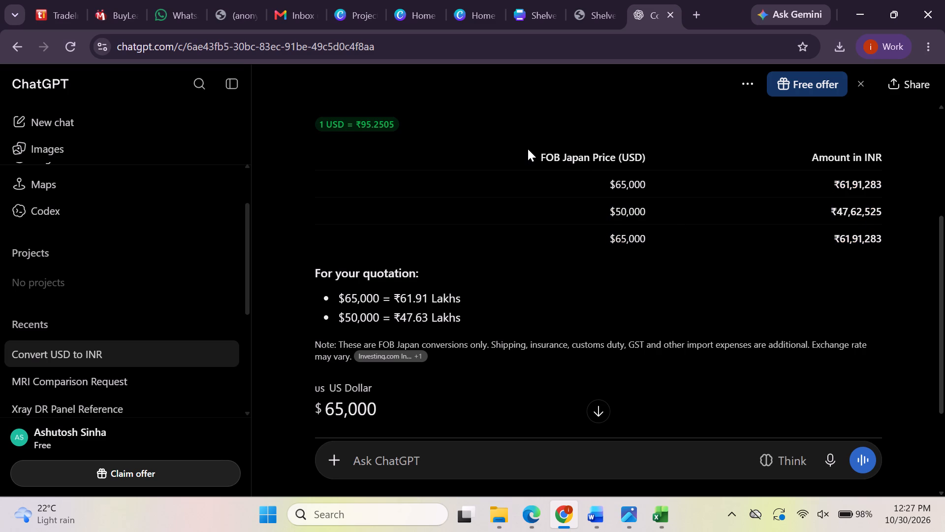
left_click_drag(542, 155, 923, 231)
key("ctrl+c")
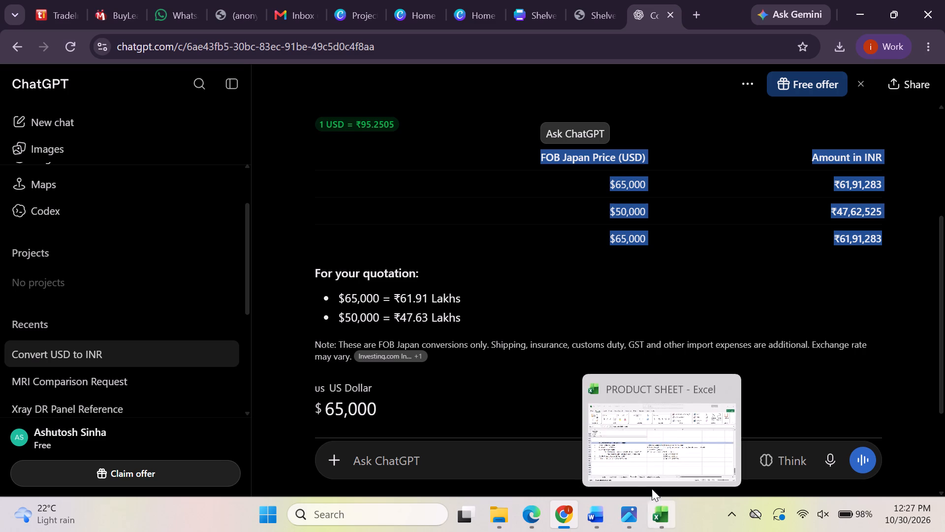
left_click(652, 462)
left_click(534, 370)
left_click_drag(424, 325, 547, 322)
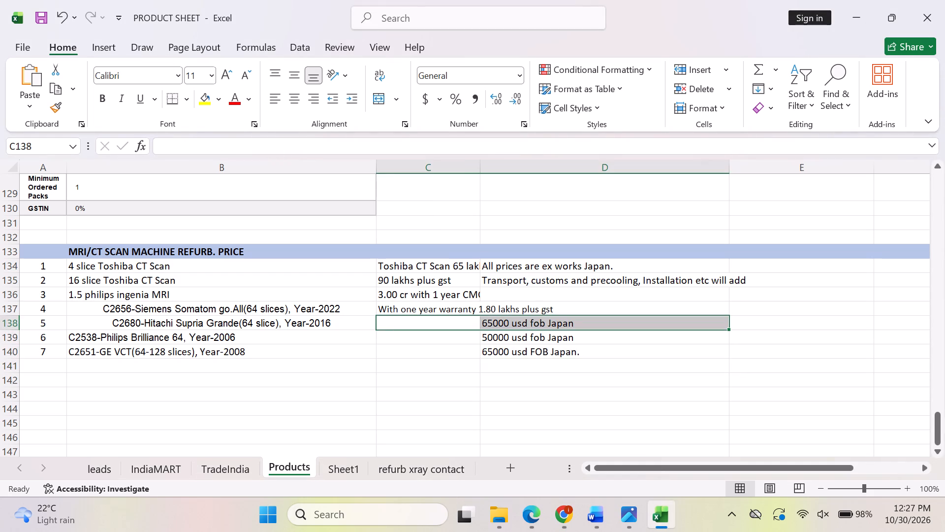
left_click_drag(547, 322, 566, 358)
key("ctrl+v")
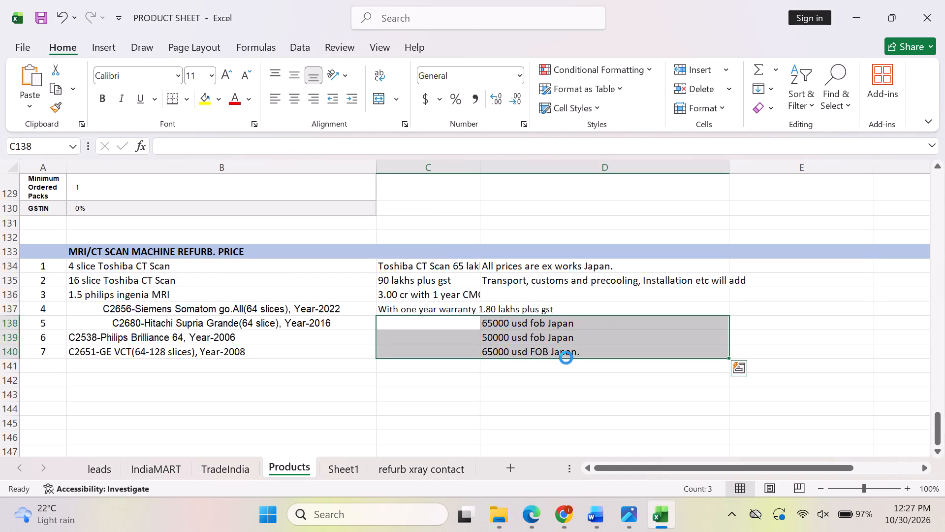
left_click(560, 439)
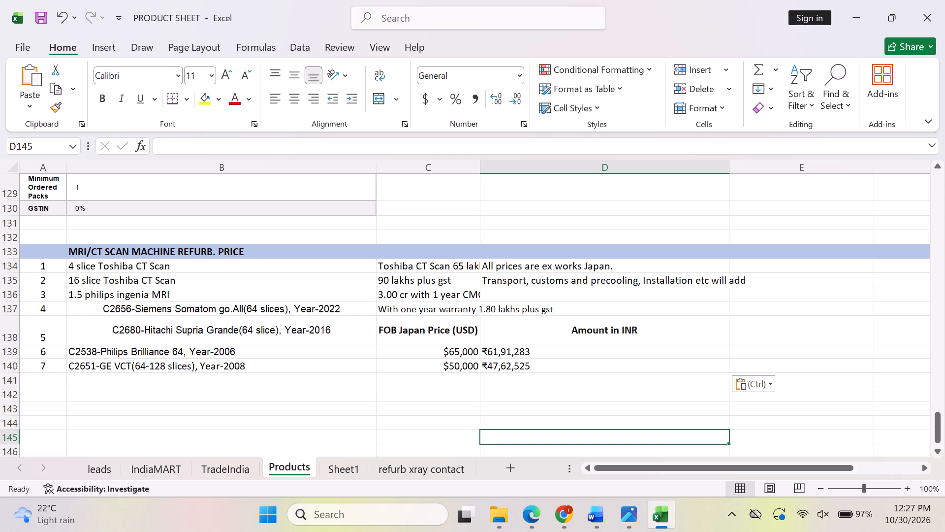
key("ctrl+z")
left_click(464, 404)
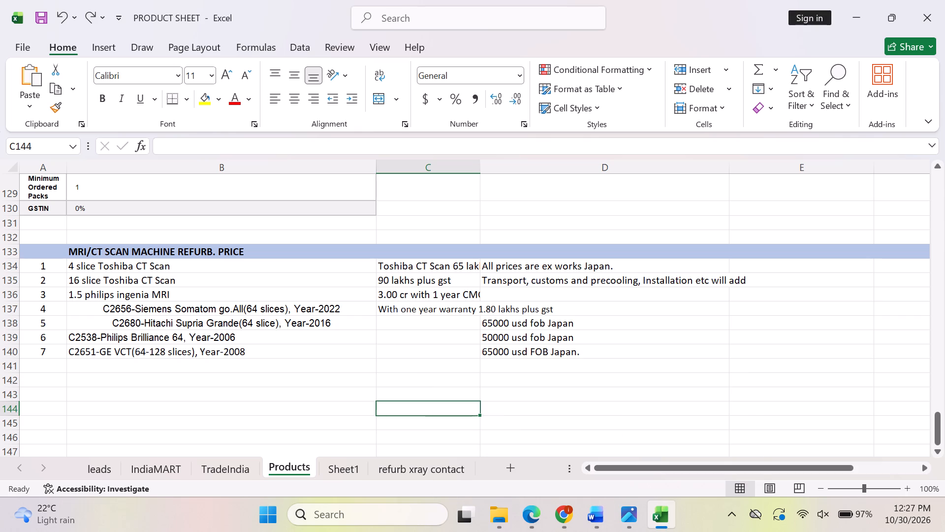
Move the three USD FOB Japan prices from D138:D140 to C138:C140.
left_click(619, 362)
left_click_drag(573, 323, 577, 339)
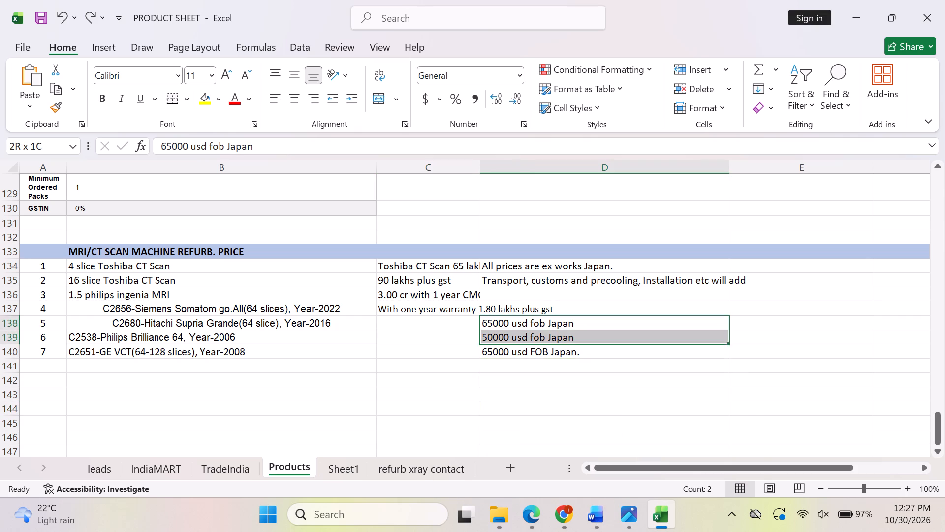
left_click_drag(577, 339, 578, 347)
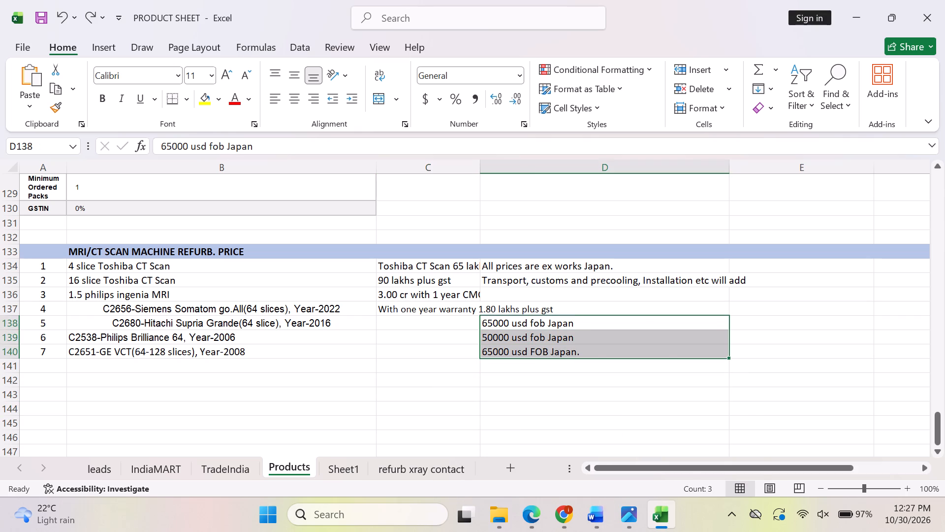
key("ctrl+x")
left_click_drag(414, 320, 415, 354)
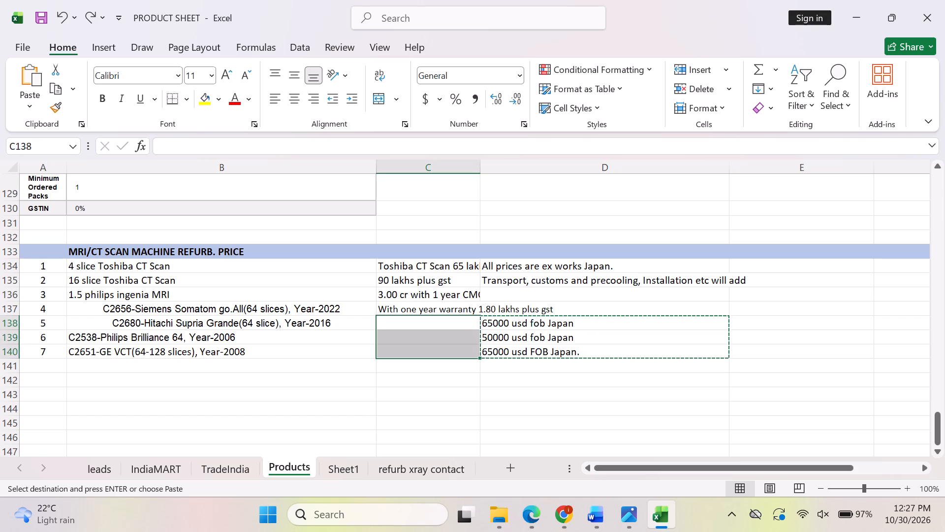
key("ctrl+v")
left_click(468, 409)
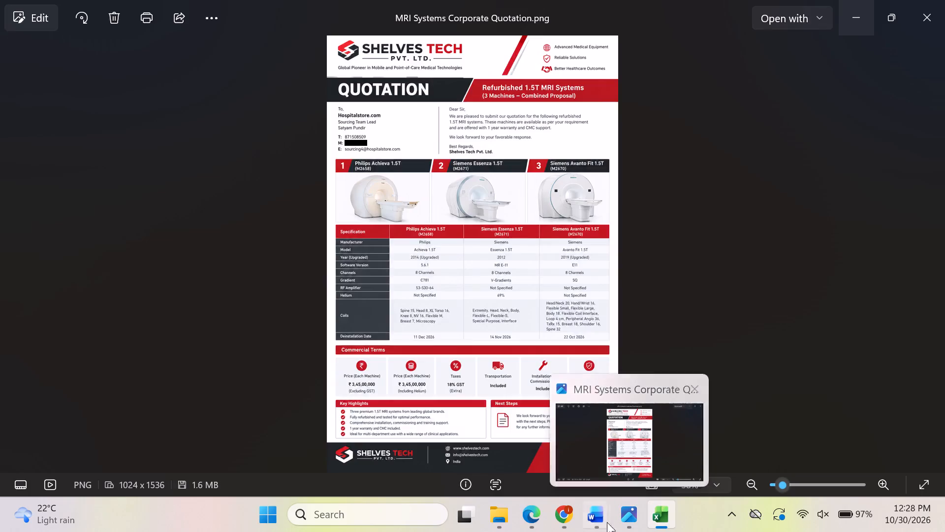
Copy ₹61,91,283 from the last row of ChatGPT's conversion table into D140 for the GE VCT in Excel.
left_click(560, 445)
left_click(627, 307)
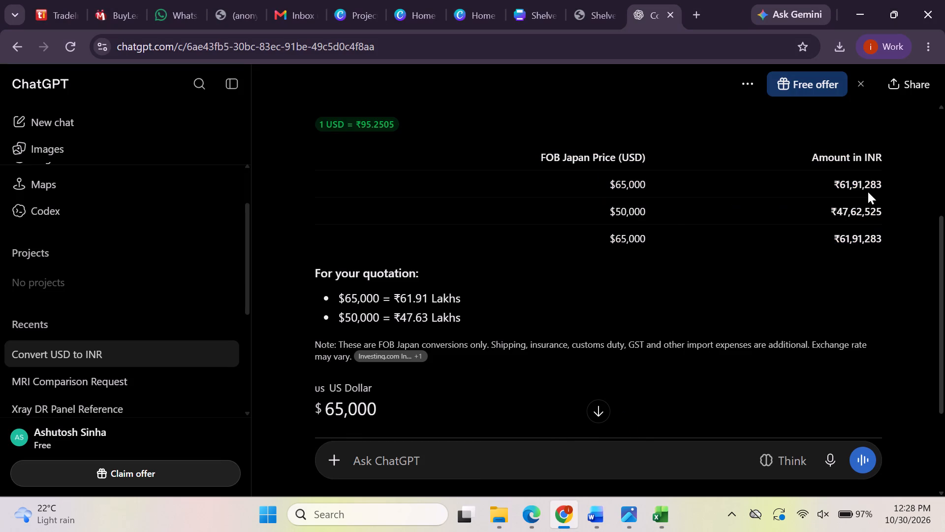
left_click_drag(835, 183, 868, 234)
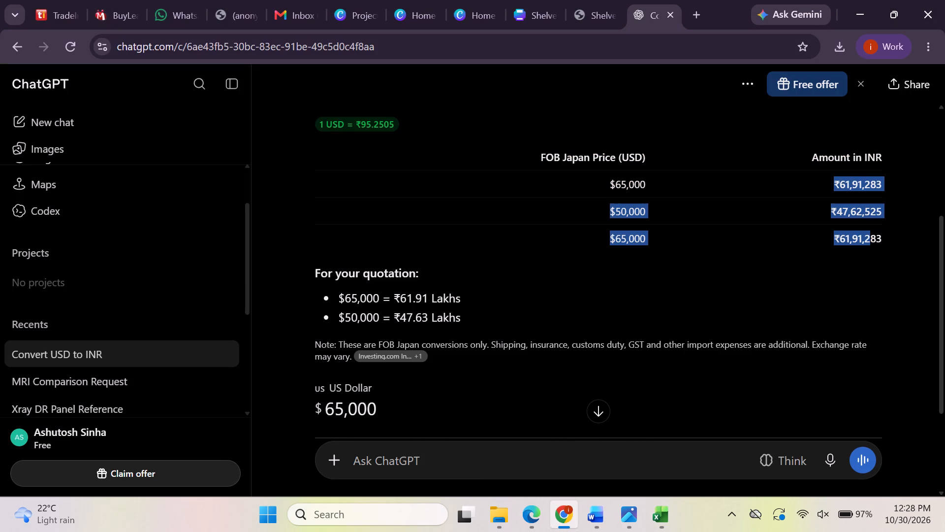
left_click_drag(868, 234, 894, 240)
left_click(873, 260)
left_click_drag(882, 241, 820, 233)
key("ctrl+c")
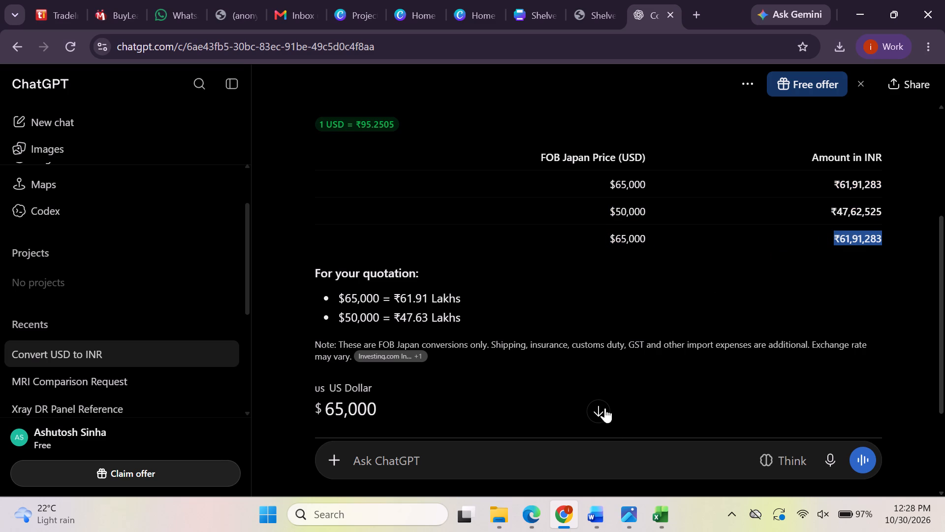
left_click(561, 513)
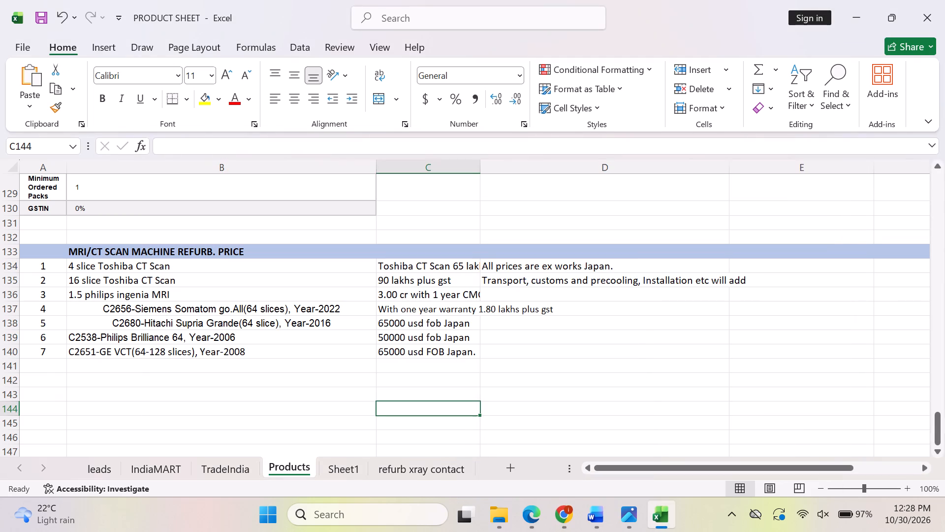
left_click(506, 350)
key("ctrl+v")
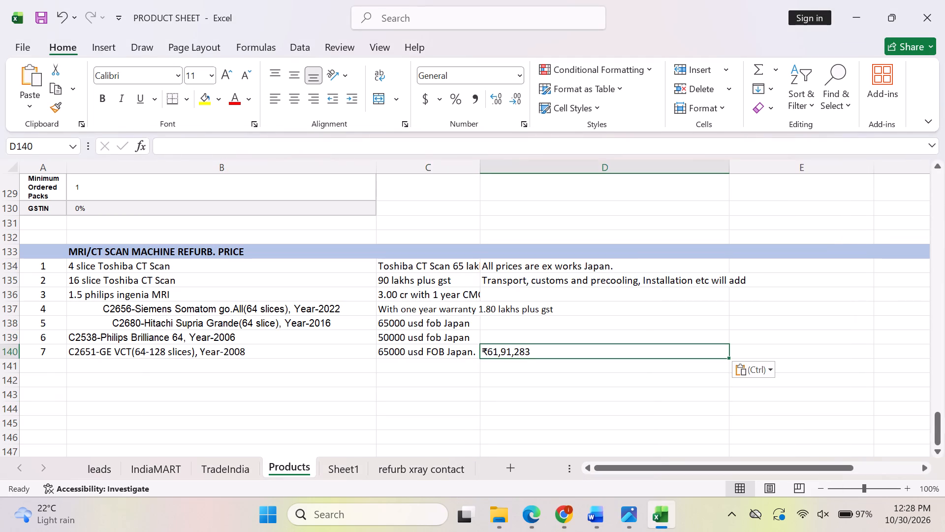
Copy ₹47,62,525 from the $50,000 row of ChatGPT's conversion table into D139 for the Philips Brilliance 64 in Excel.
left_click(562, 510)
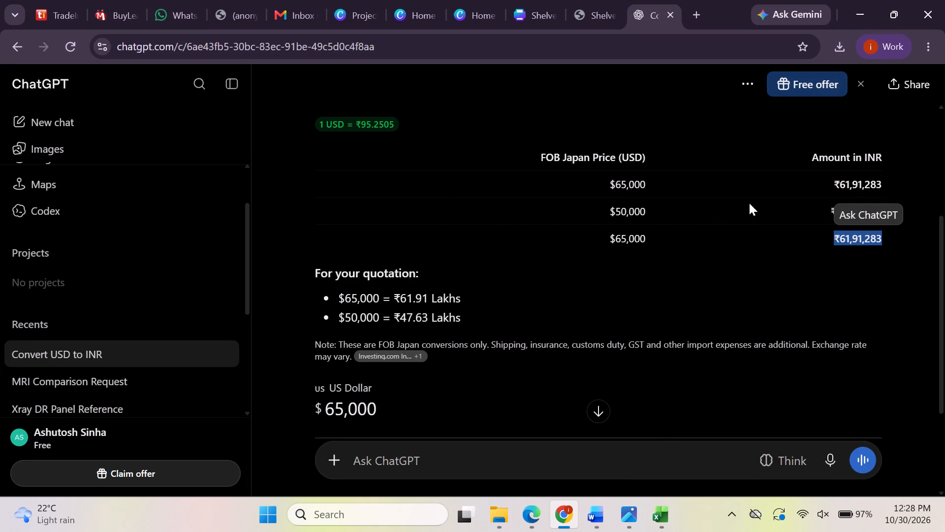
left_click(708, 216)
left_click_drag(833, 209, 882, 204)
key("ctrl+c")
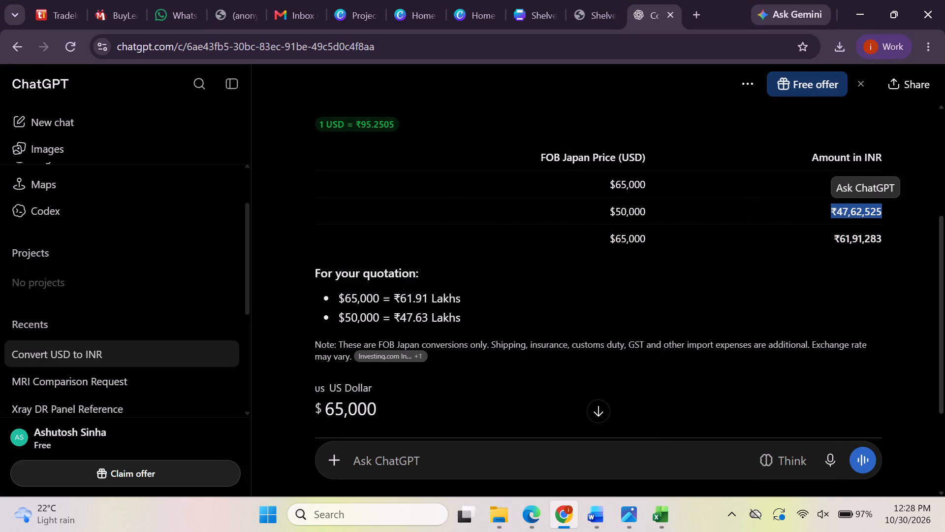
left_click(569, 513)
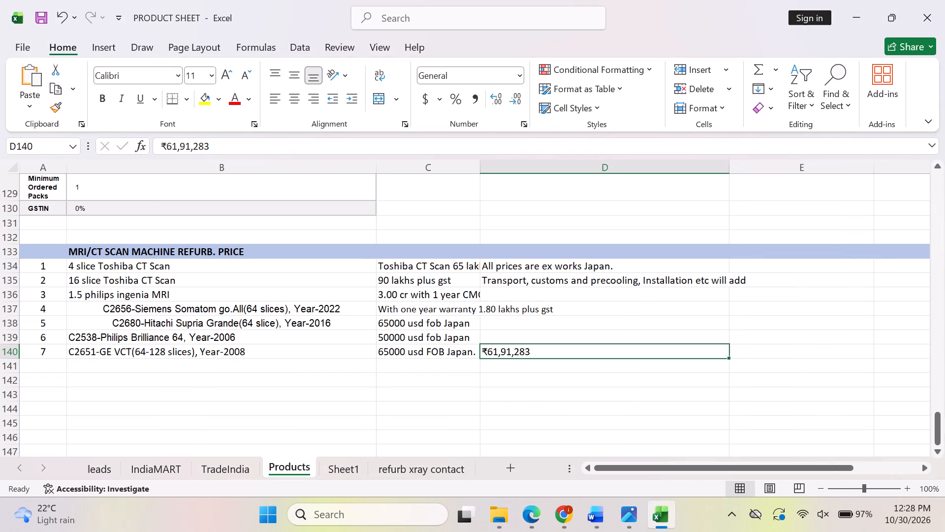
left_click(504, 341)
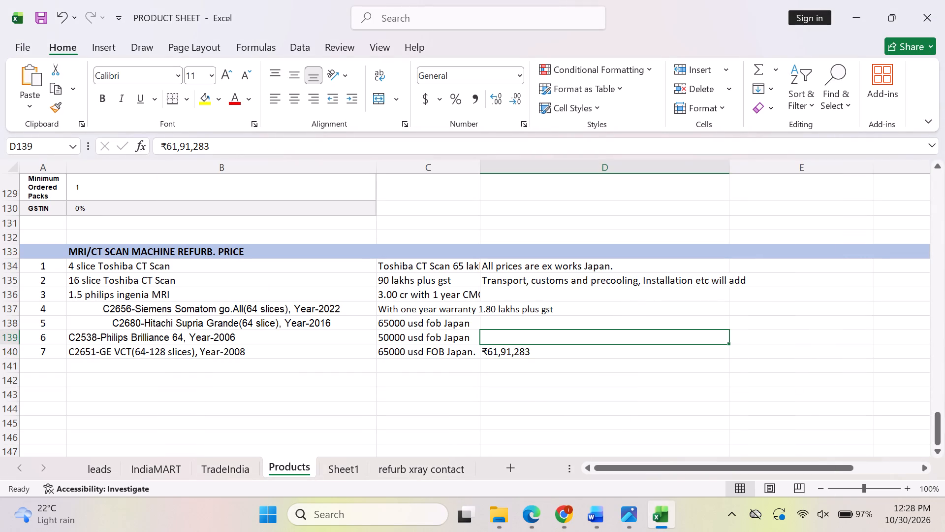
key("ctrl+v")
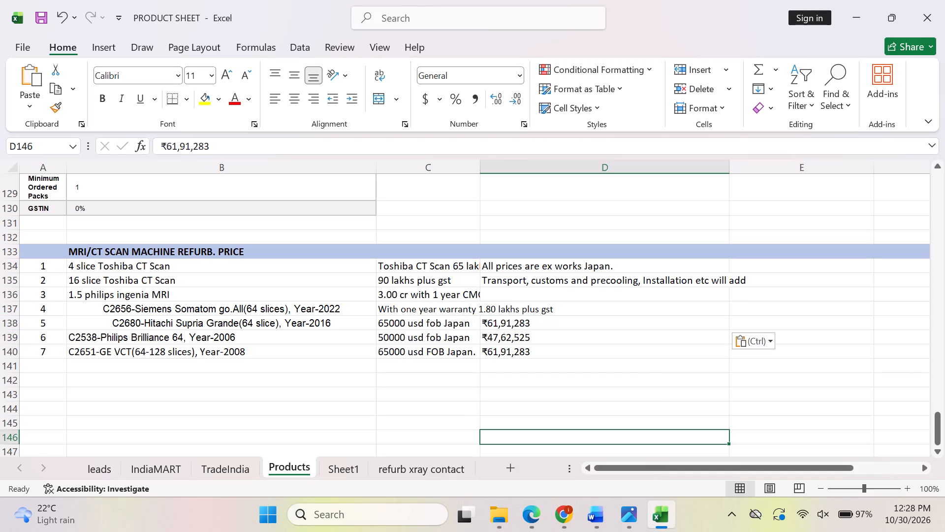
Select the empty heading cell C133 above the price column.
left_click(415, 251)
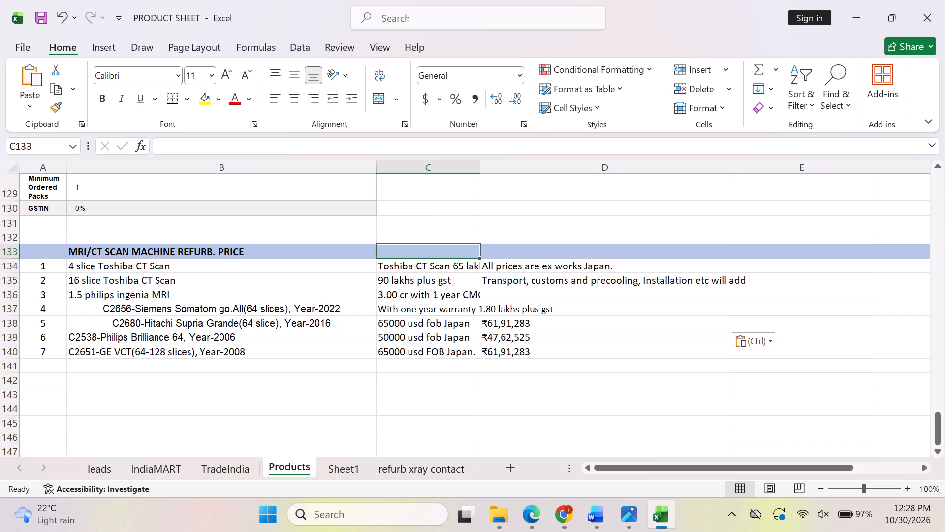
Enter the heading DEALER PRICE in C133 above the machine prices.
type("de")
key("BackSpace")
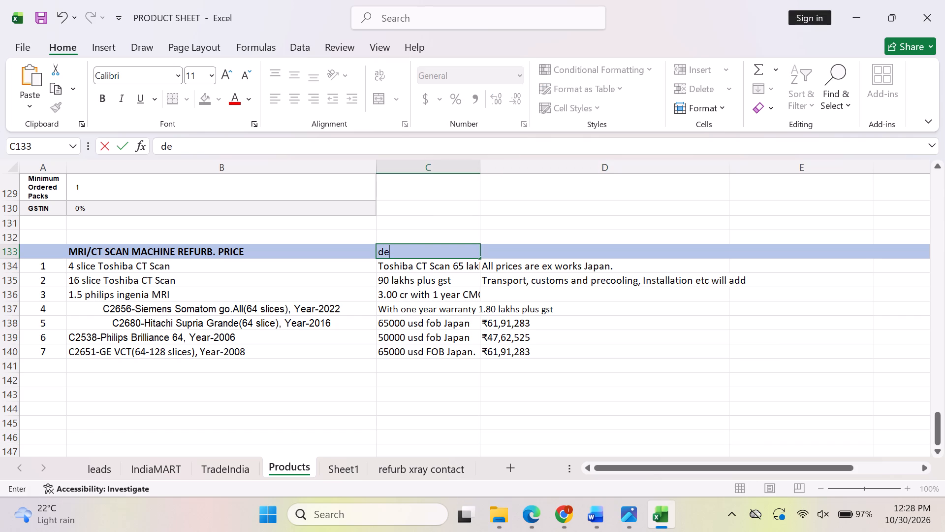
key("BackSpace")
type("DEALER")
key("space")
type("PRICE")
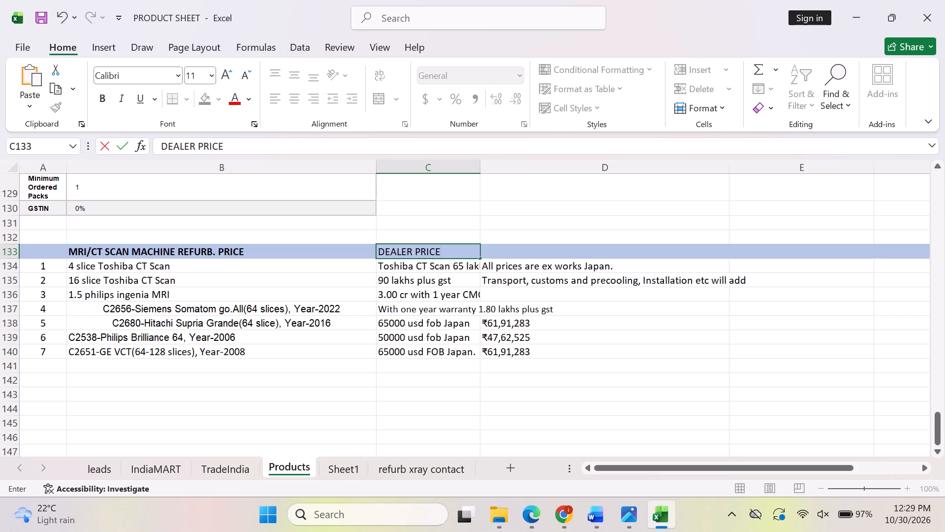
left_click(639, 350)
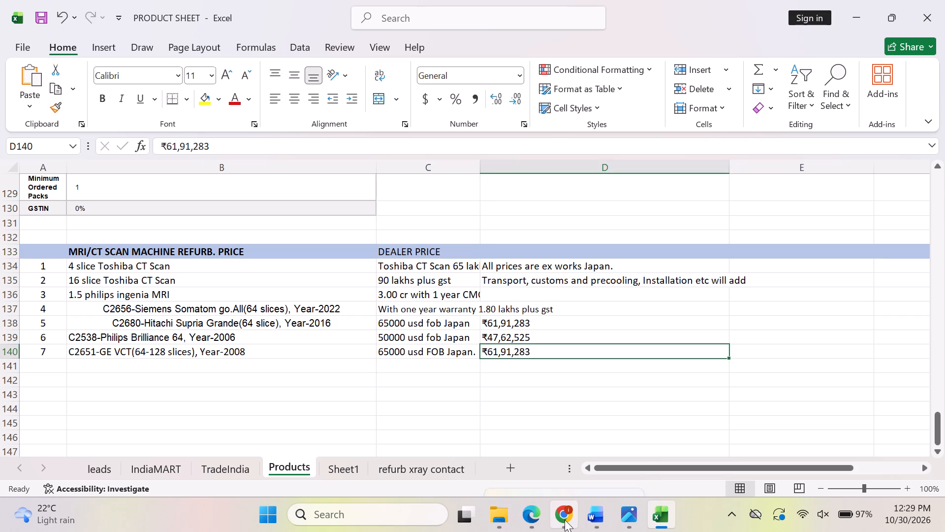
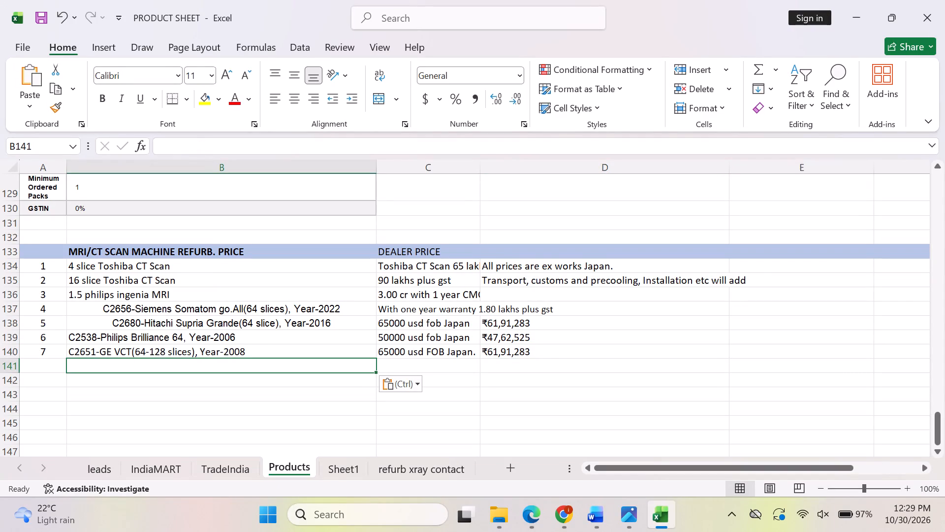
Enter Philips (Achieva & ingenia) as a new machine name in B141, below the GE VCT row.
left_click(227, 370)
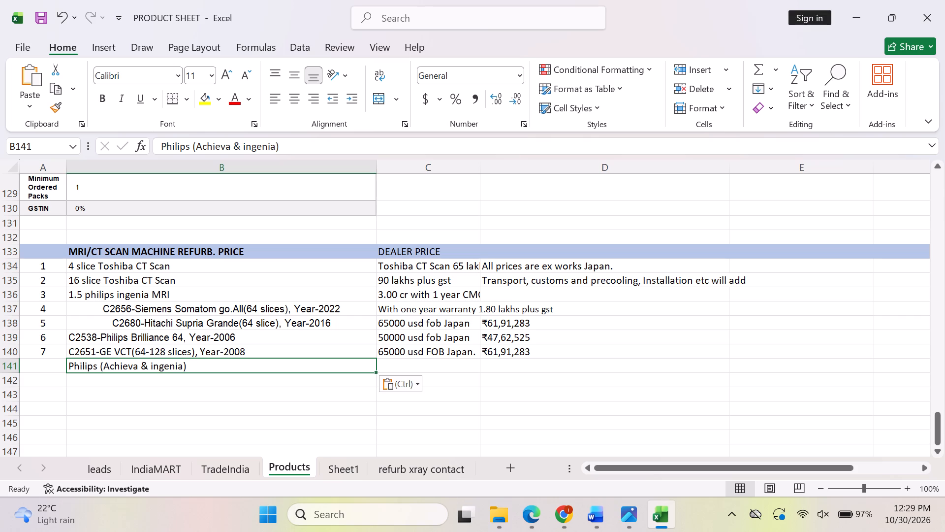
Open the Philips (Achieva & ingenia) machine name in B141 for editing within the cell.
left_click(128, 368)
left_click(129, 368)
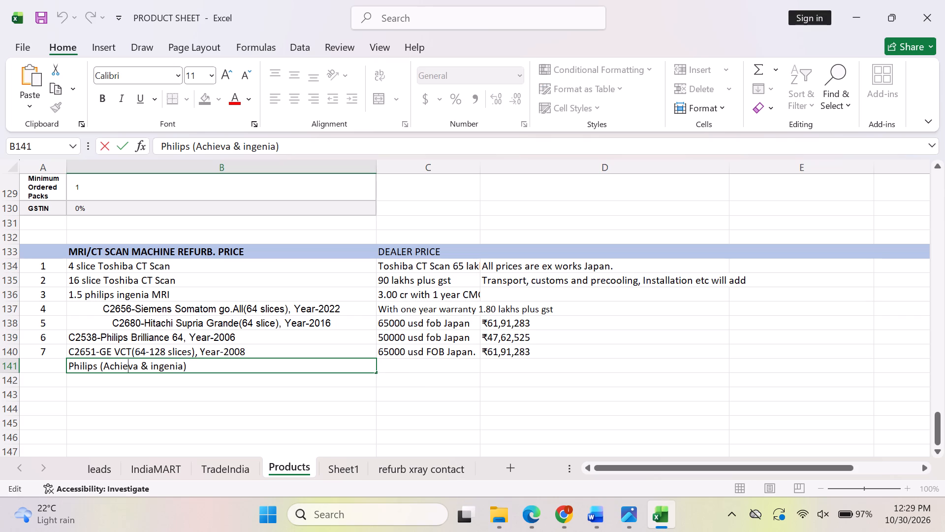
Move the word Achieva out of the Philips entry in B141 into the empty cell B142 below.
left_click_drag(103, 363, 141, 373)
key("ctrl+x")
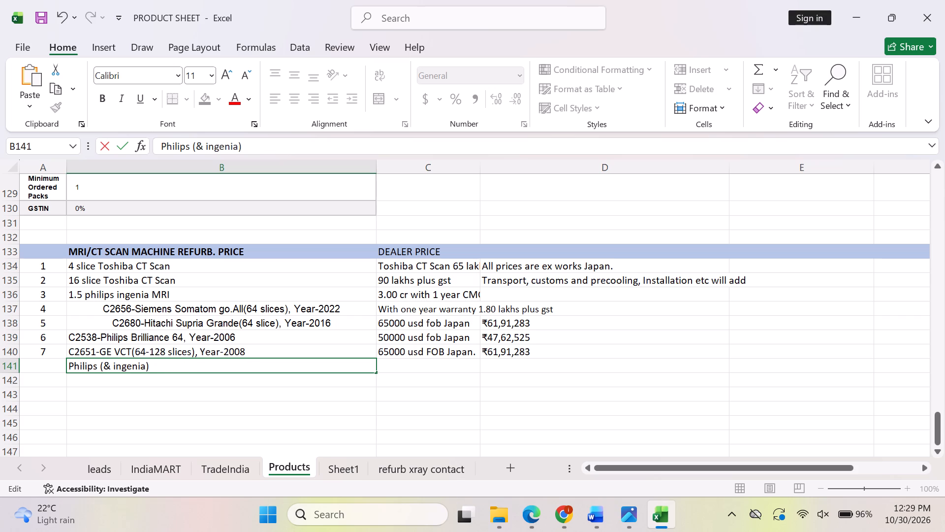
double_click(99, 381)
key("ctrl+v")
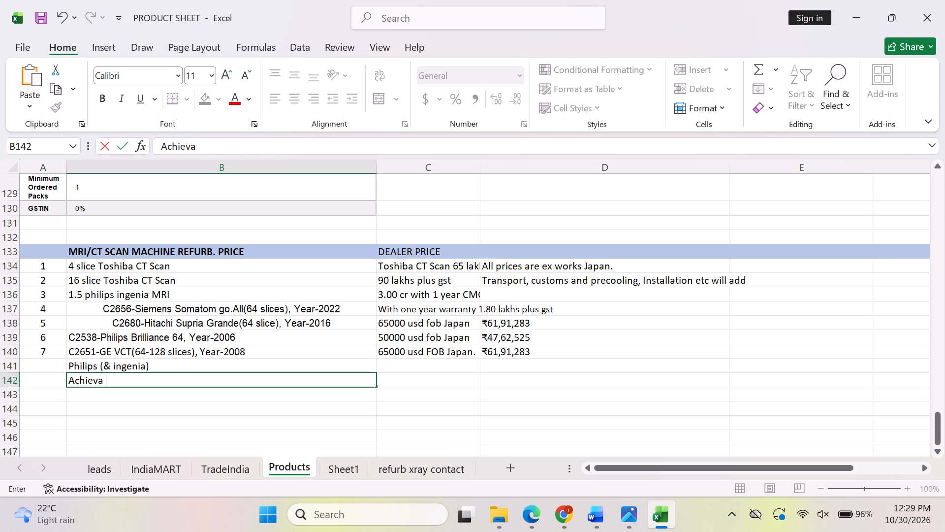
Copy the brand name Philips from B141 to the front of B142 so that the entry reads Philips Achieva.
double_click(73, 365)
left_click_drag(68, 363, 91, 365)
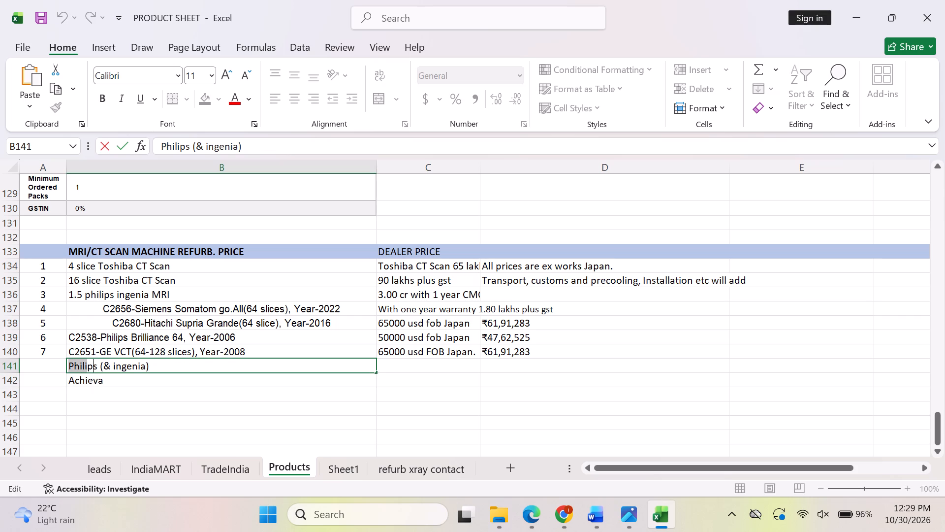
left_click_drag(91, 365, 95, 366)
key("ctrl+c")
double_click(68, 383)
double_click(69, 380)
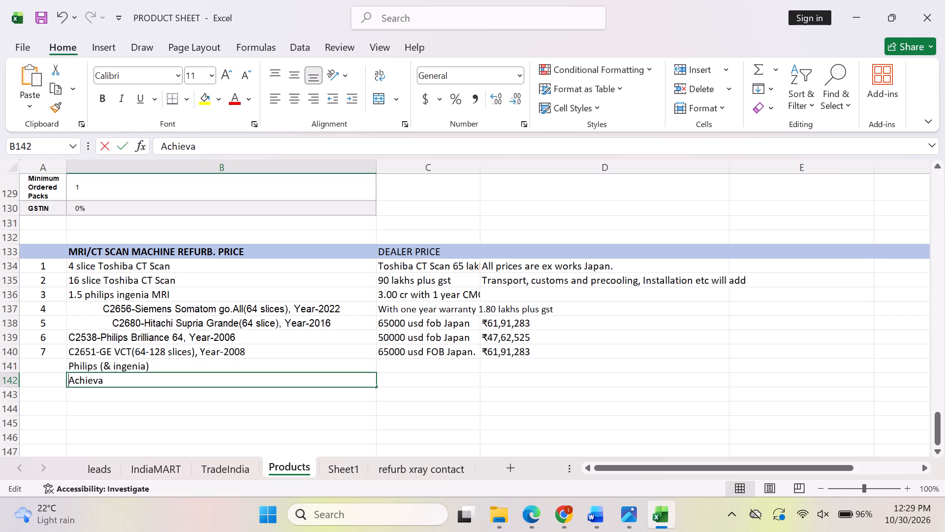
key("ctrl+v")
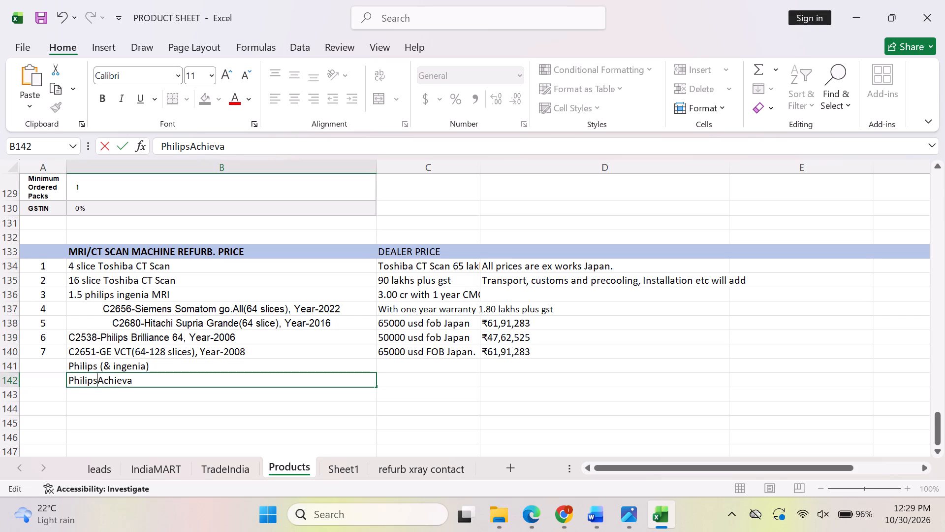
key("space")
left_click(154, 418)
Remove the ampersand and the opening parenthesis before ingenia in B141.
double_click(113, 368)
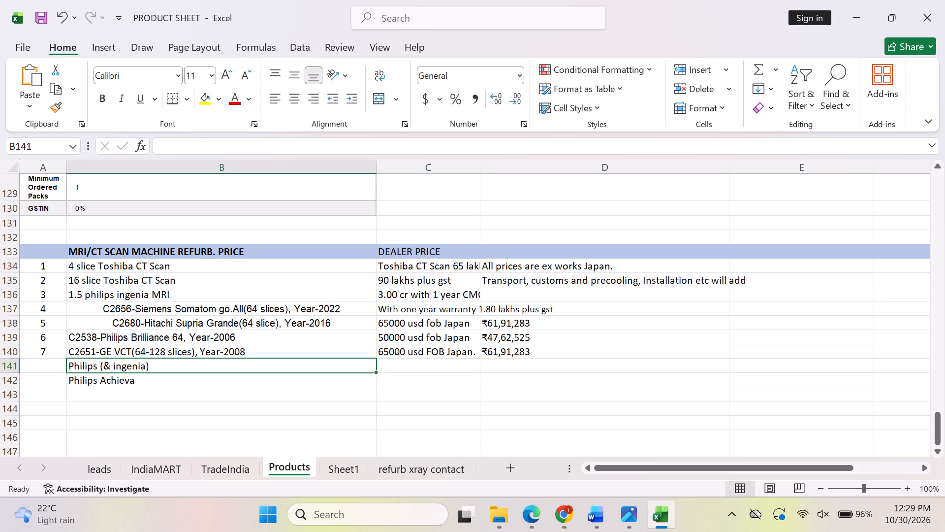
key("BackSpace")
key("BackSpace")
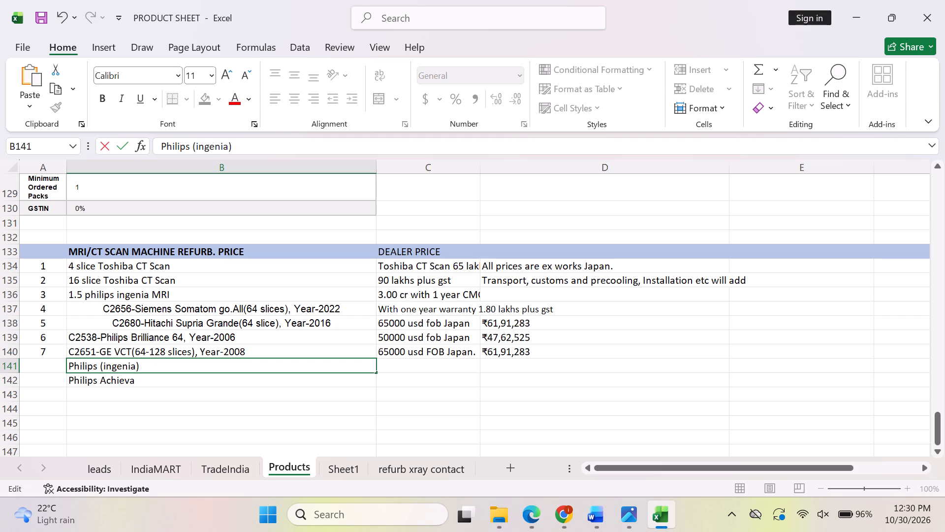
key("BackSpace")
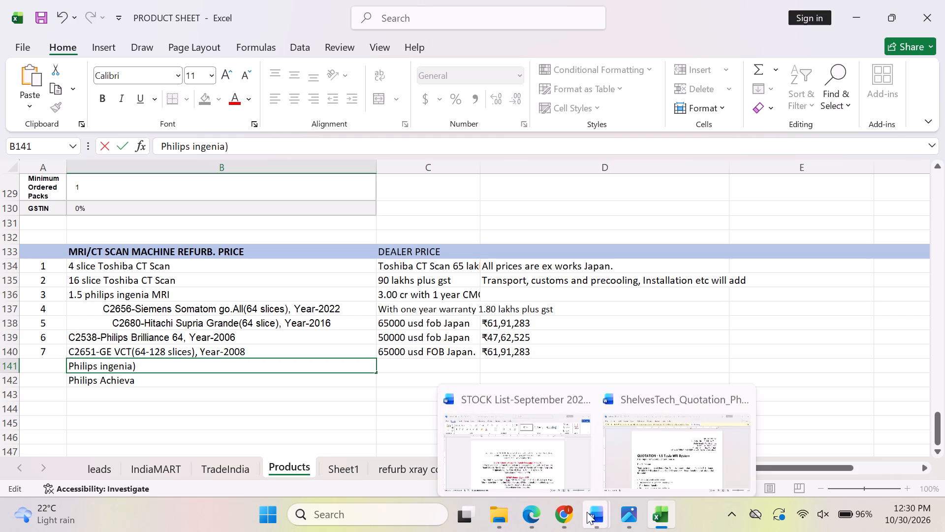
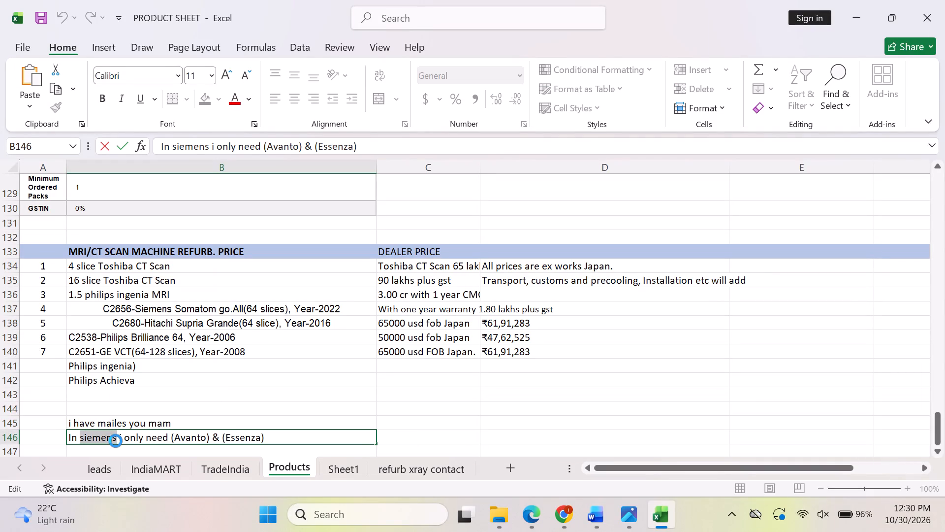
Move the word siemens out of the note in B146 and place it in both B143 and B144.
key("ctrl+x")
left_click(81, 392)
key("ctrl+v")
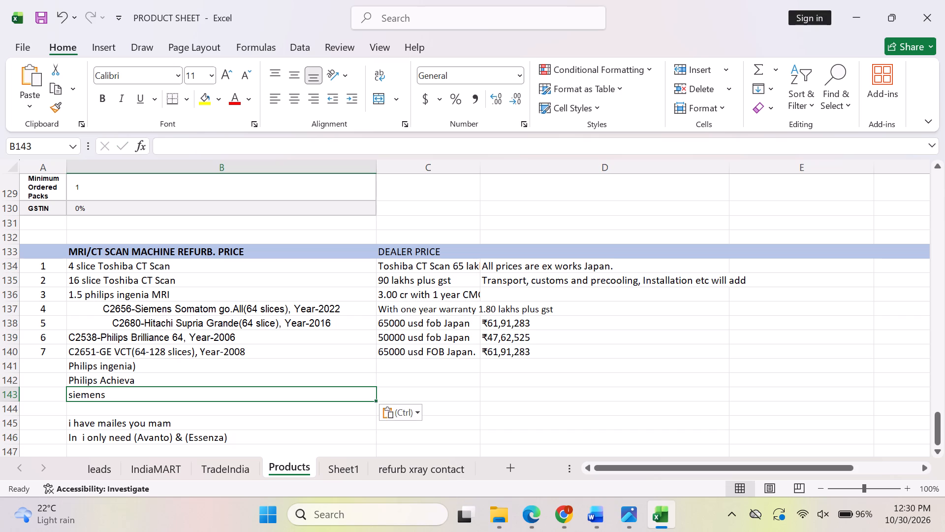
left_click(81, 405)
key("ctrl+v")
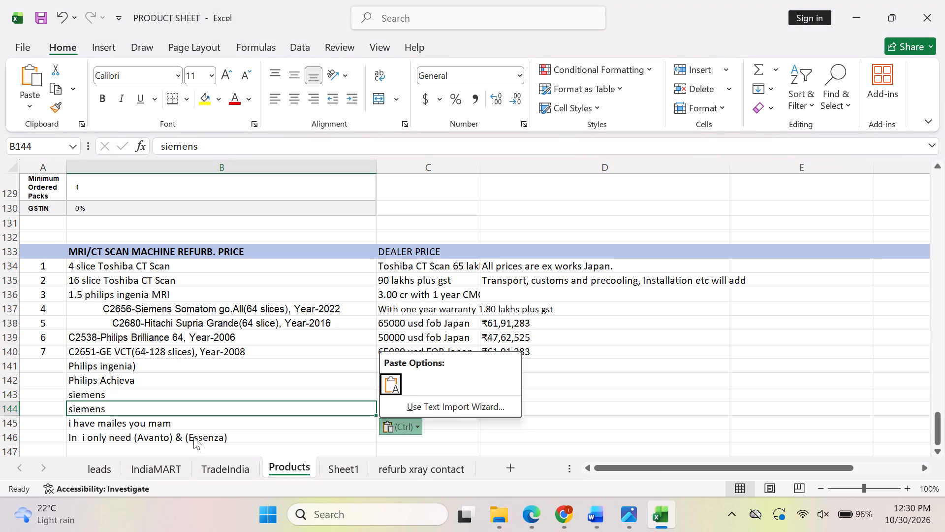
Copy the model name Avanto from B146 to the end of B143 so that the entry reads siemens Avanto.
double_click(193, 437)
double_click(139, 440)
left_click_drag(139, 439, 167, 440)
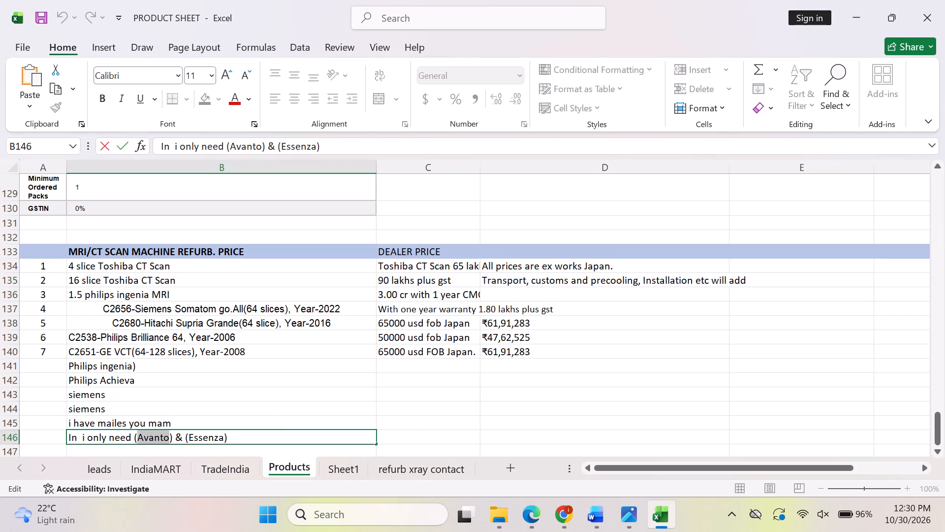
key("ctrl+c")
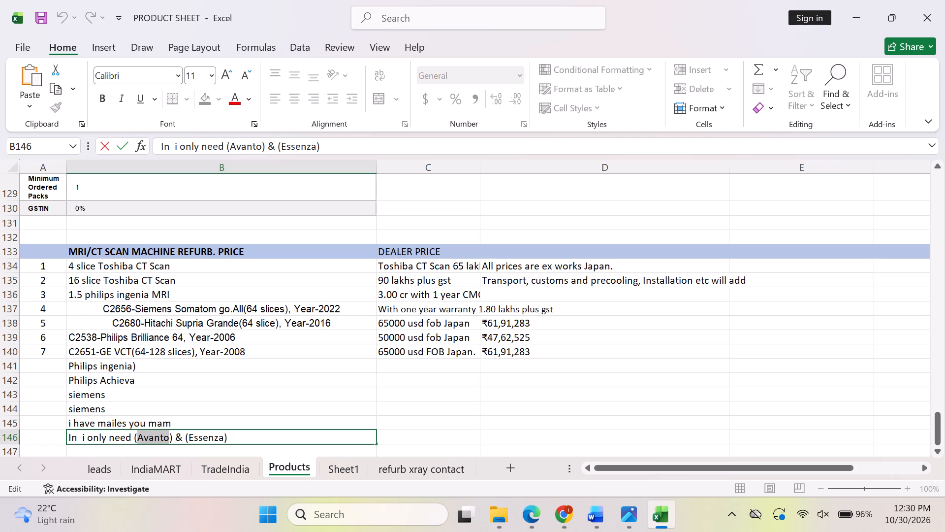
double_click(126, 396)
key("space")
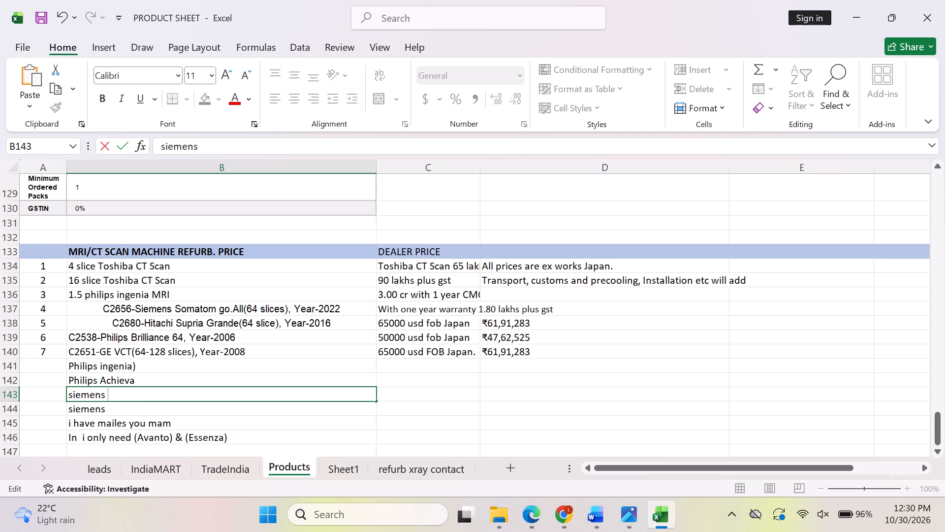
key("ctrl+v")
Copy the model name Essenza from B146 into B144 so that the entry reads siemens Essenza.
double_click(194, 436)
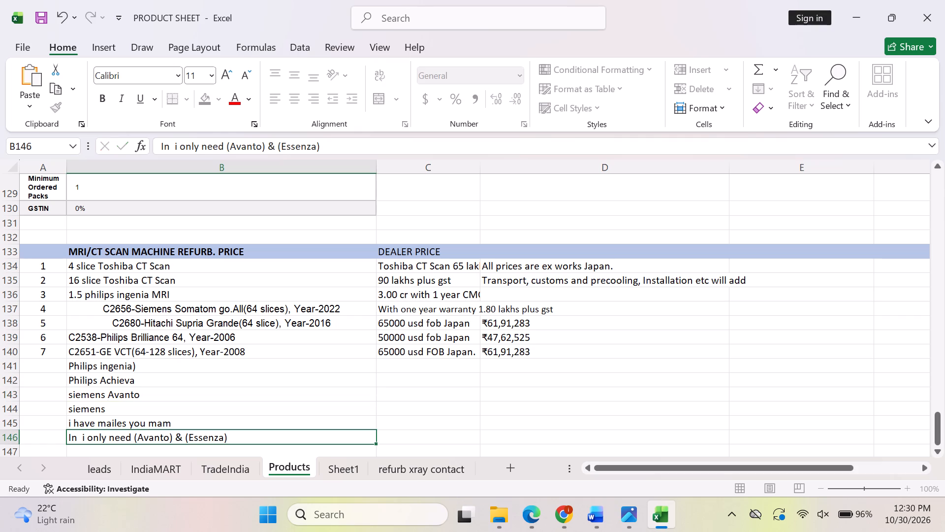
left_click_drag(189, 436, 222, 437)
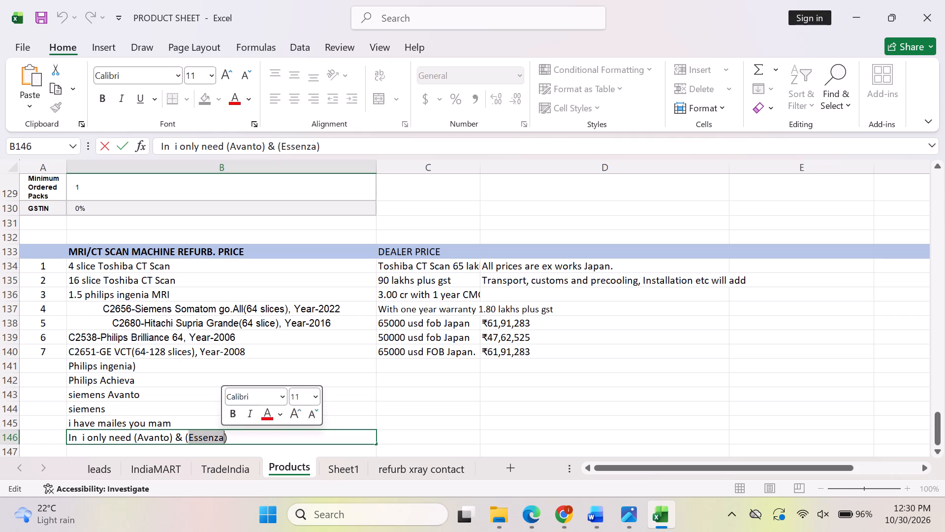
key("ctrl+c")
double_click(121, 405)
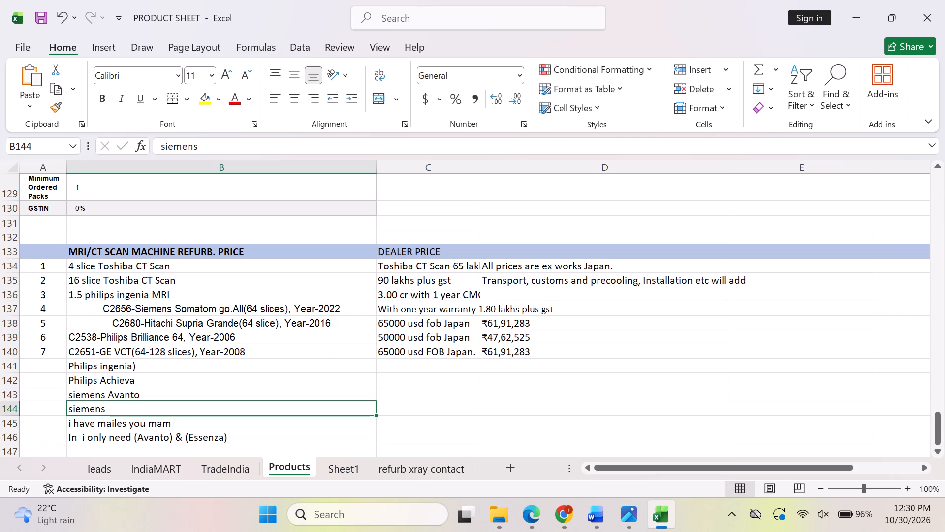
key("space")
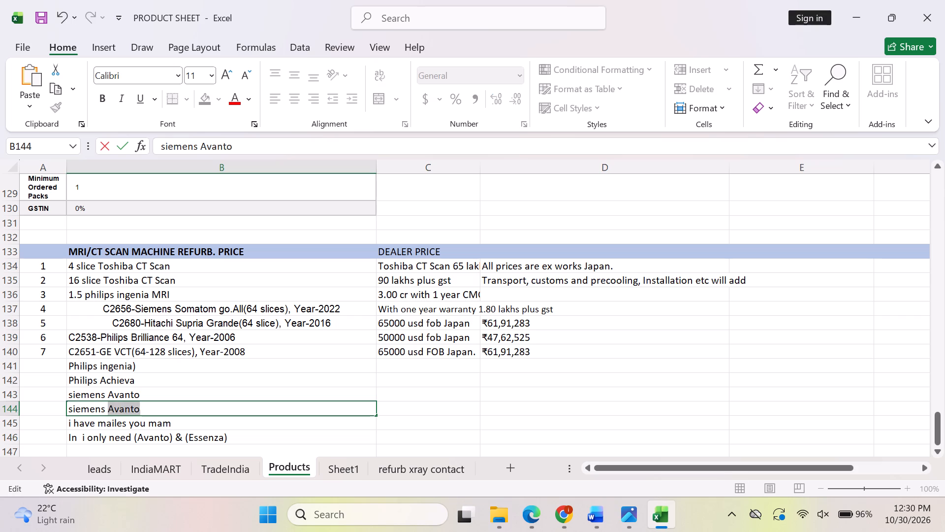
left_click(175, 423)
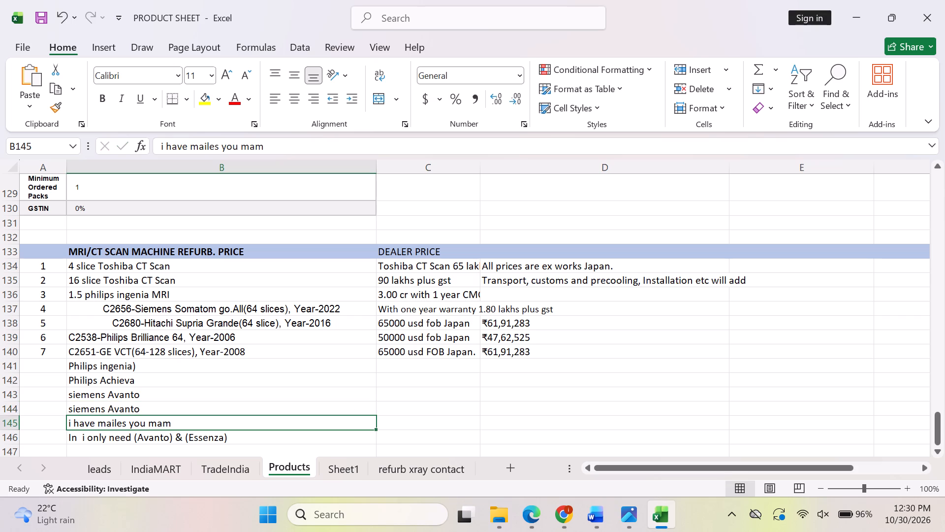
double_click(188, 439)
left_click_drag(188, 438, 224, 440)
key("ctrl+c")
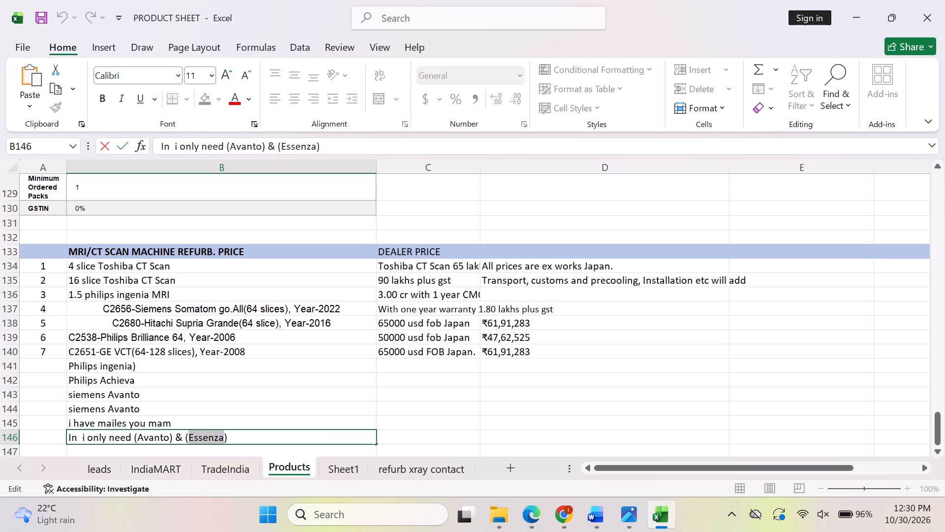
double_click(127, 411)
left_click_drag(110, 407, 112, 407)
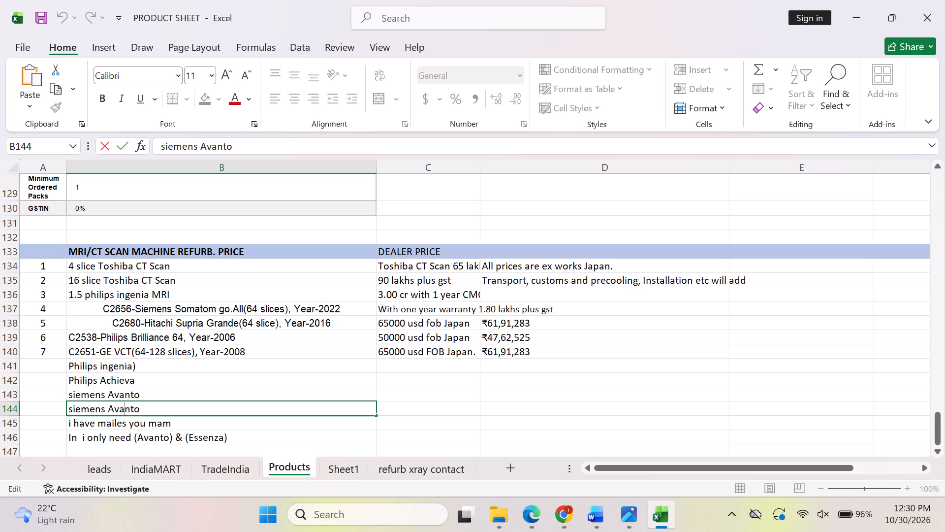
left_click_drag(112, 407, 148, 409)
key("ctrl+v")
left_click(276, 394)
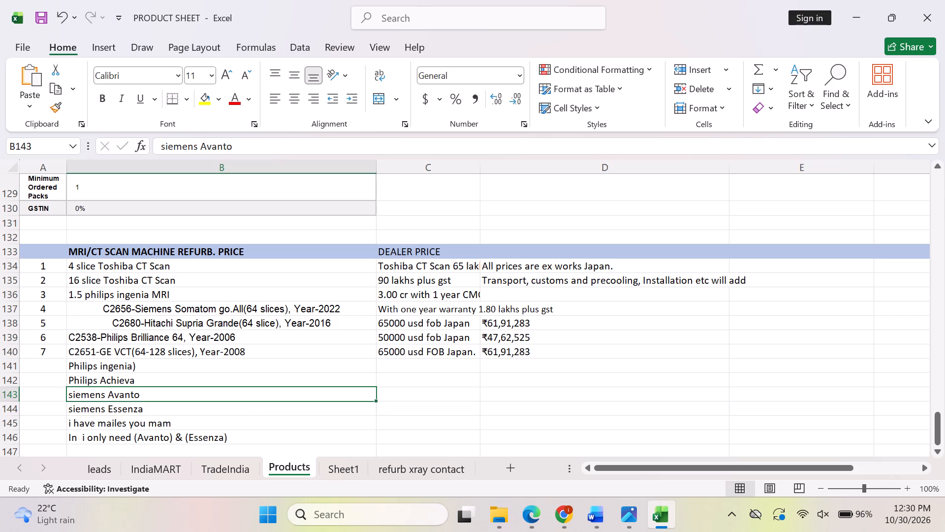
Clear the leftover note texts from cells B146 and B145.
left_click(105, 431)
key("BackSpace")
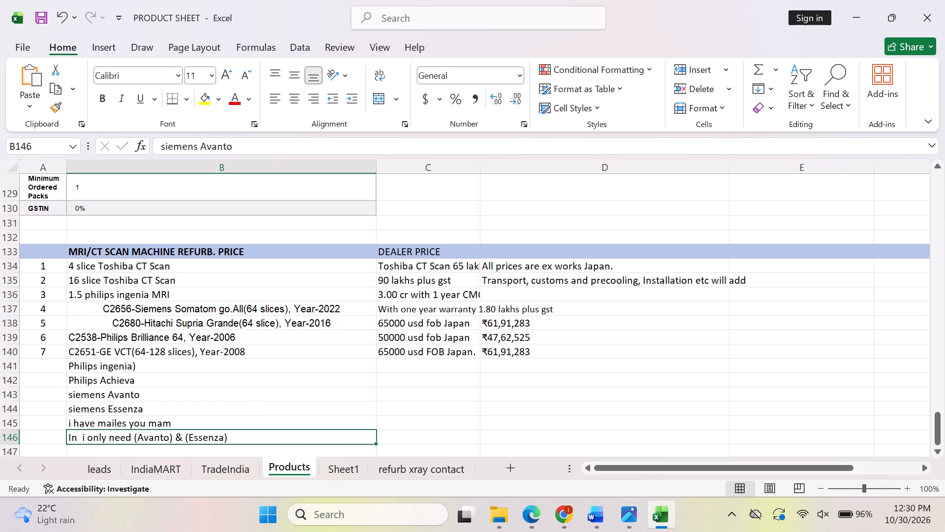
left_click(109, 426)
key("BackSpace")
left_click(307, 392)
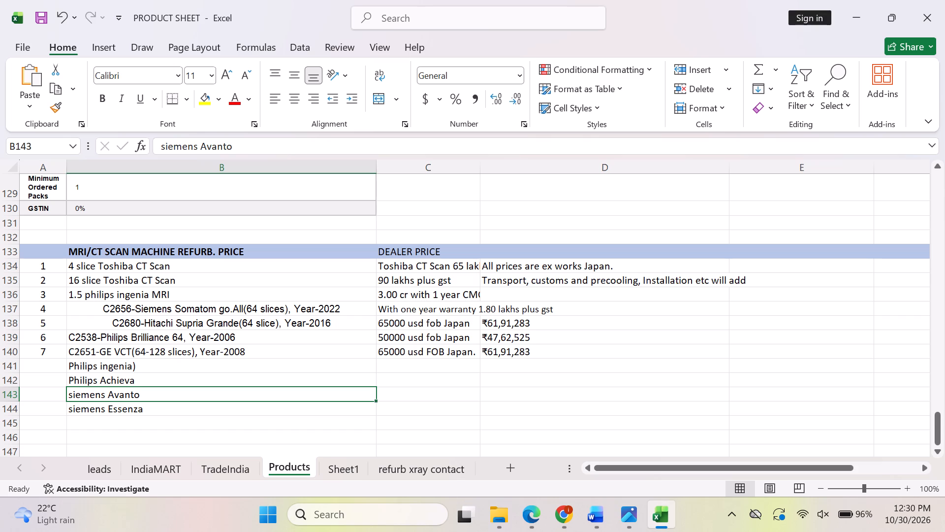
Extend the serial numbers in column A down to row 144, adding 8 to 11 beside the Philips and siemens entries.
left_click_drag(51, 340, 53, 352)
left_click_drag(63, 359, 56, 425)
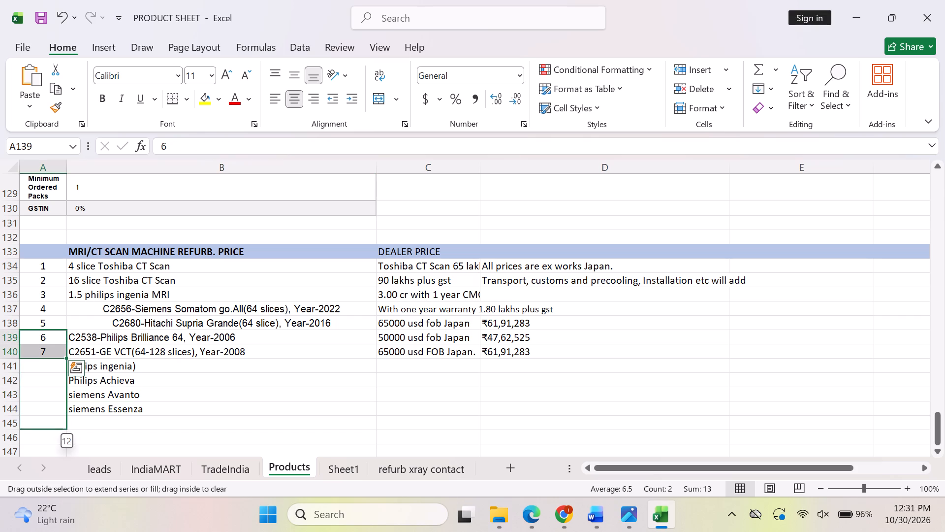
left_click_drag(56, 425, 57, 410)
left_click(193, 399)
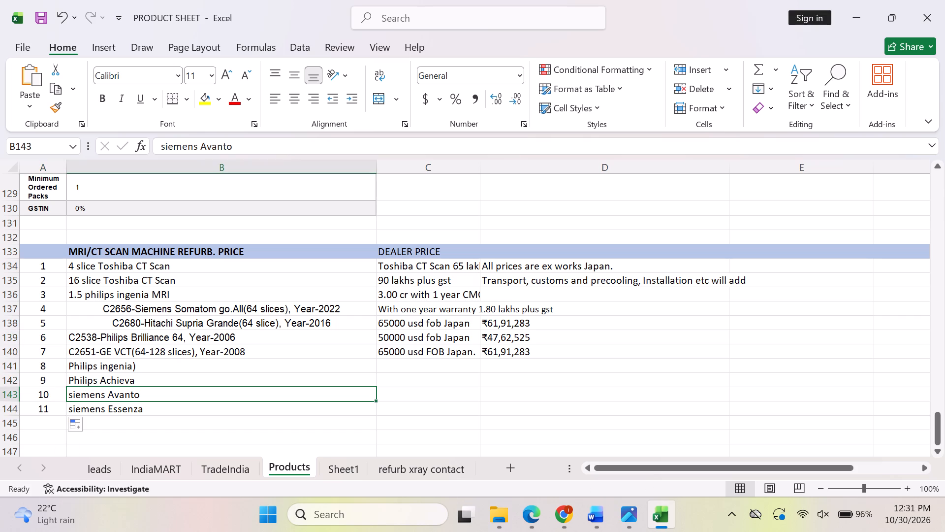
Enter 2.80cr as the dealer price for the Philips ingenia entry in C141.
left_click(407, 364)
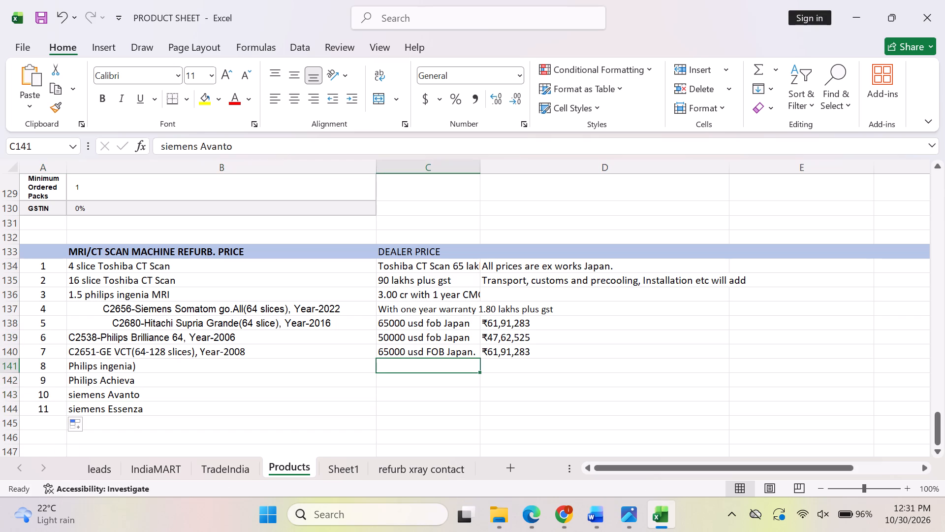
left_click(514, 366)
left_click(401, 366)
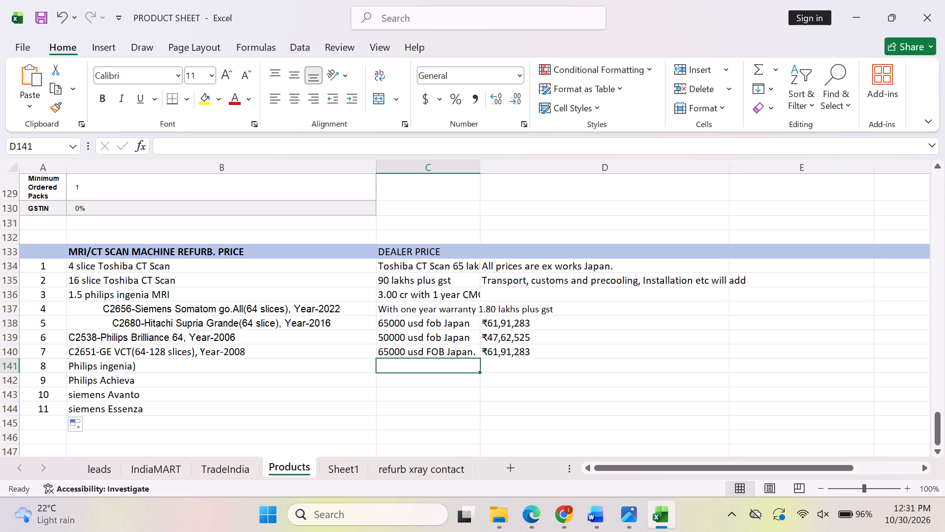
left_click(389, 402)
left_click(388, 397)
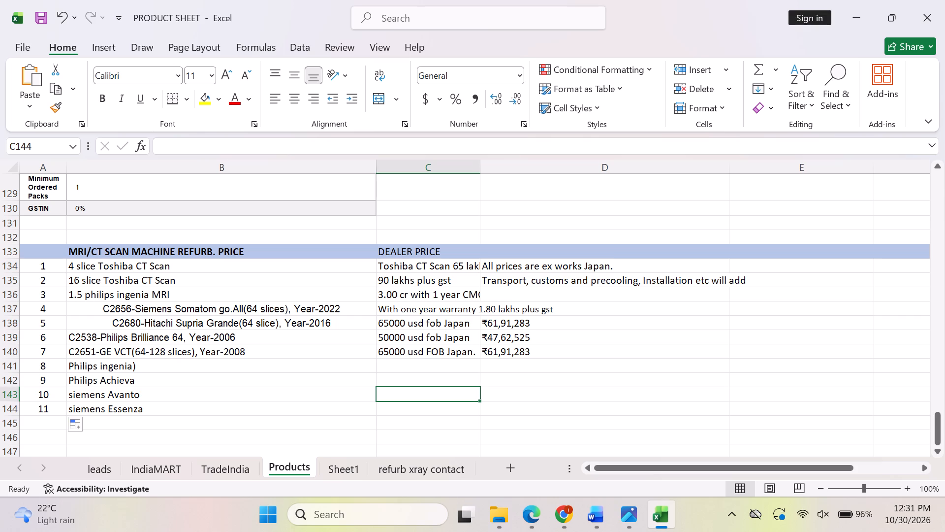
left_click(407, 365)
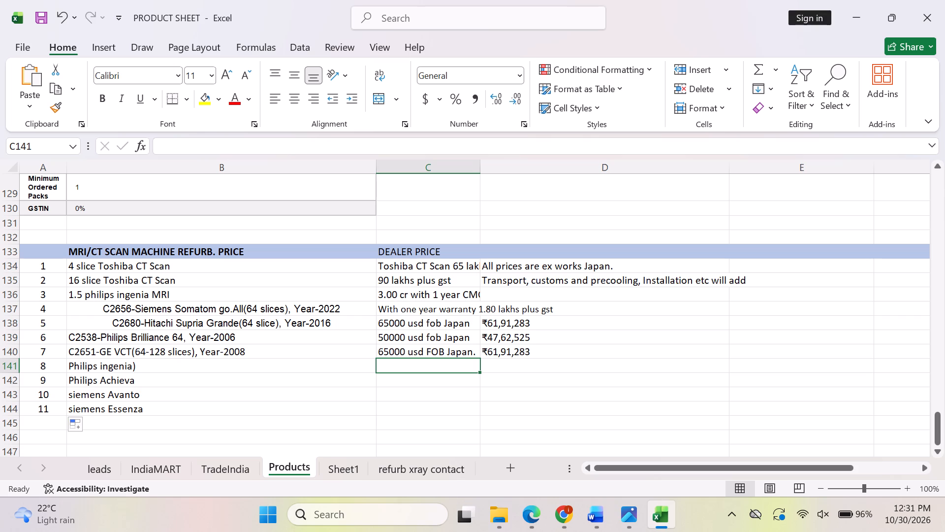
left_click(394, 368)
type("2.")
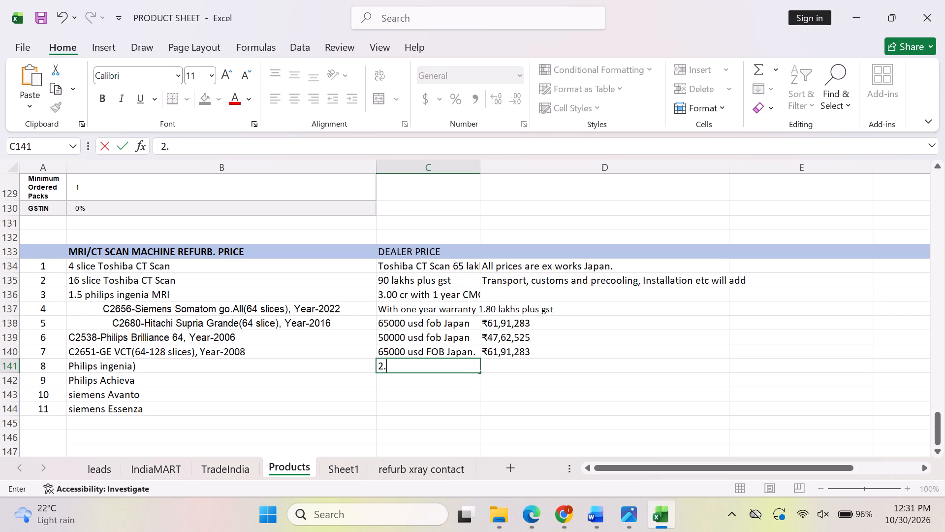
type("80")
type("cr")
left_click(451, 401)
Fill the 2.80cr price from C141 down through C144.
left_click(441, 366)
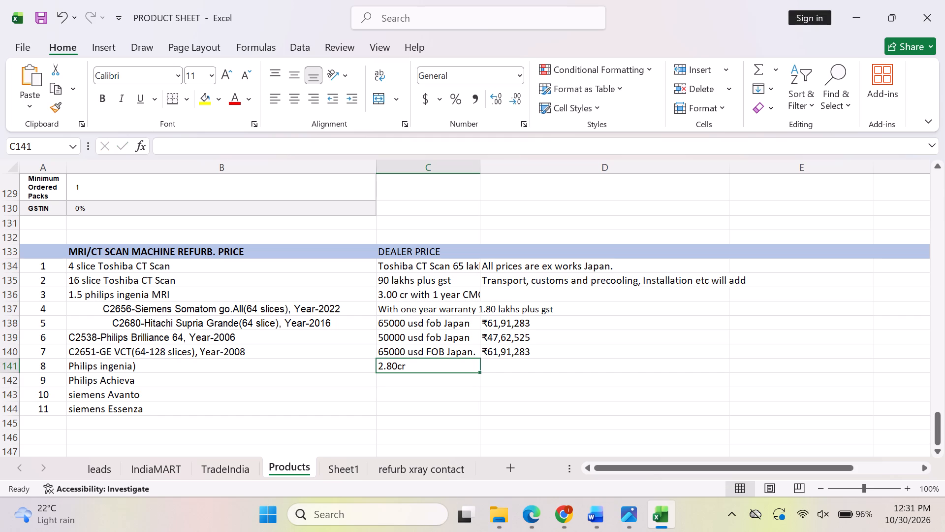
left_click_drag(478, 370, 476, 418)
left_click(545, 419)
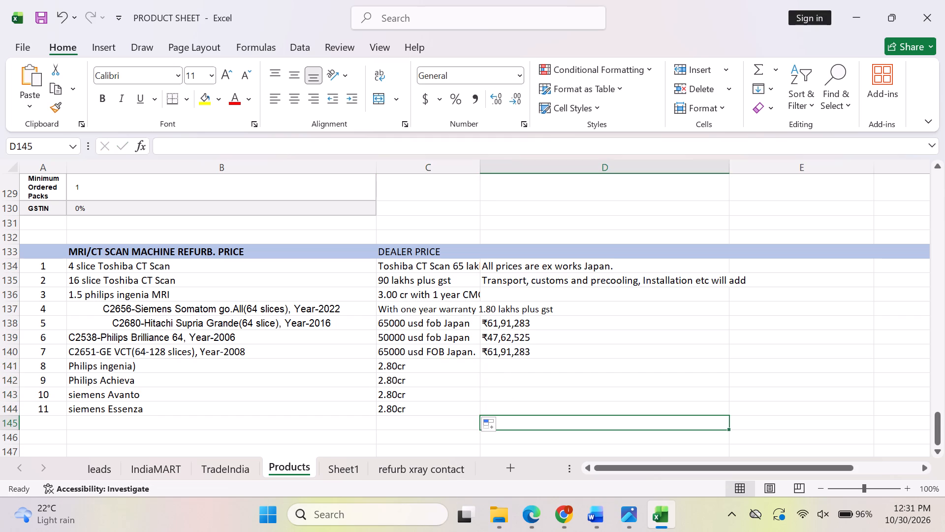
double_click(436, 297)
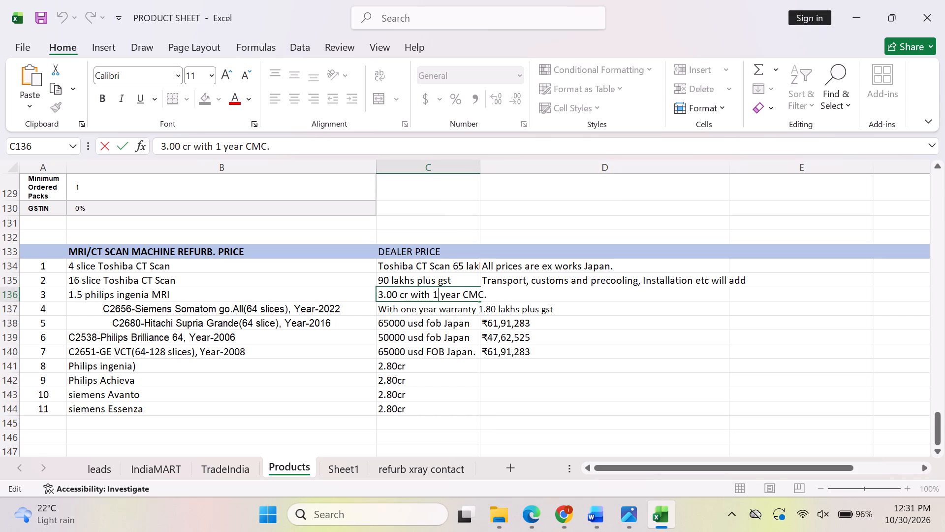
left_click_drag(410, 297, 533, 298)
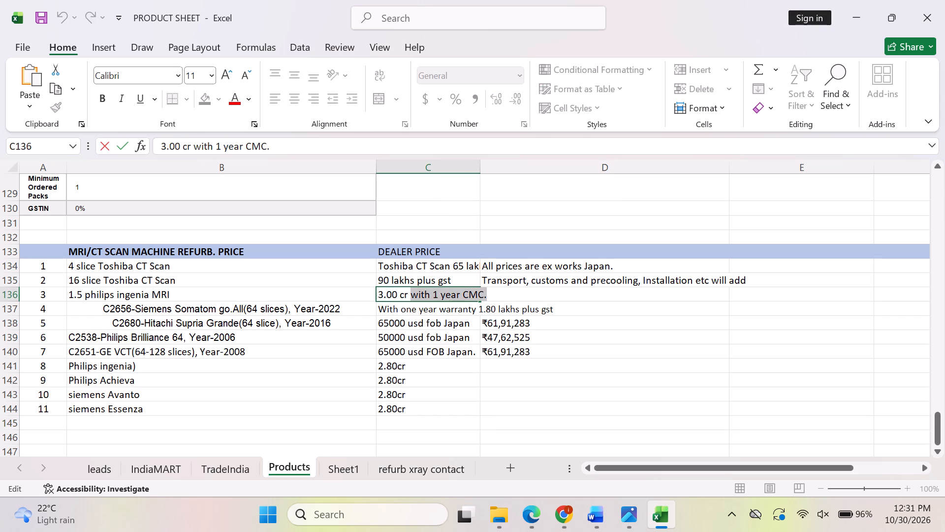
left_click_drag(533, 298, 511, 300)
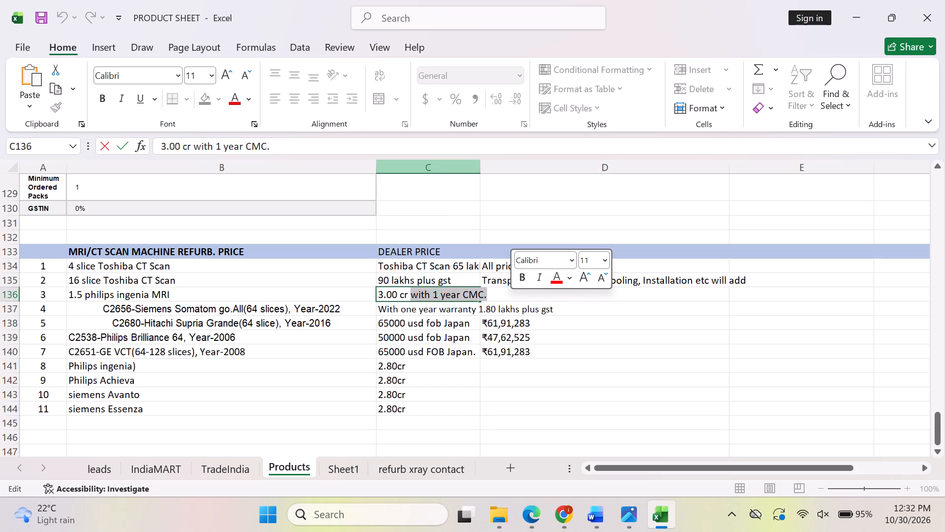
Widen the DEALER PRICE column C to a width of about 50 so its full texts fit.
left_click(451, 176)
left_click(454, 170)
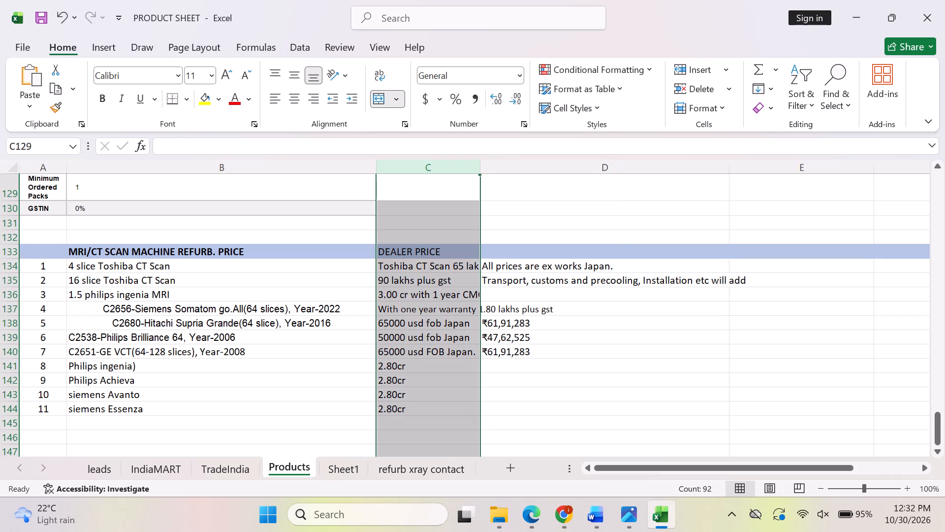
left_click_drag(478, 167, 652, 187)
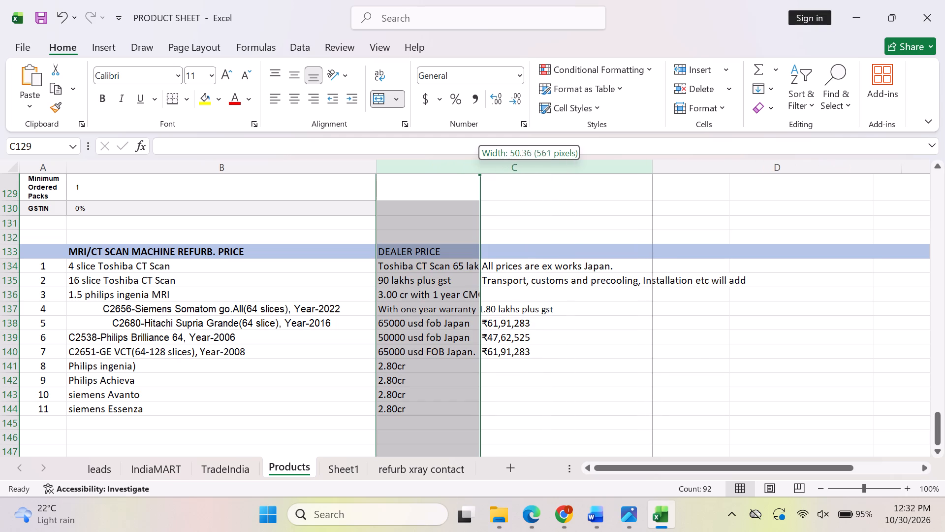
left_click_drag(652, 187, 654, 187)
left_click(527, 377)
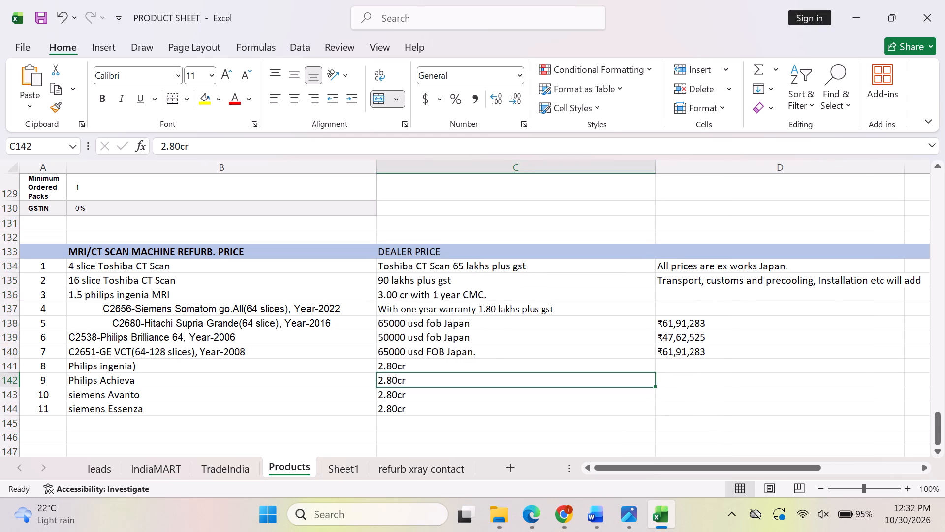
Copy "with 1 year CMC." from the 1.5 philips ingenia MRI price in C136 and append it after 2.80cr in C141.
double_click(418, 297)
left_click_drag(412, 294, 484, 290)
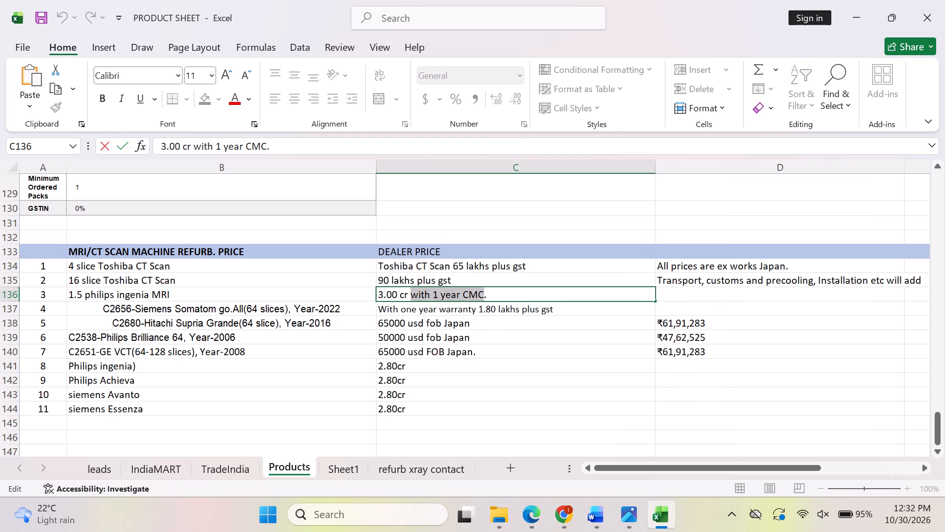
left_click_drag(484, 290, 487, 293)
key("ctrl+c")
double_click(421, 366)
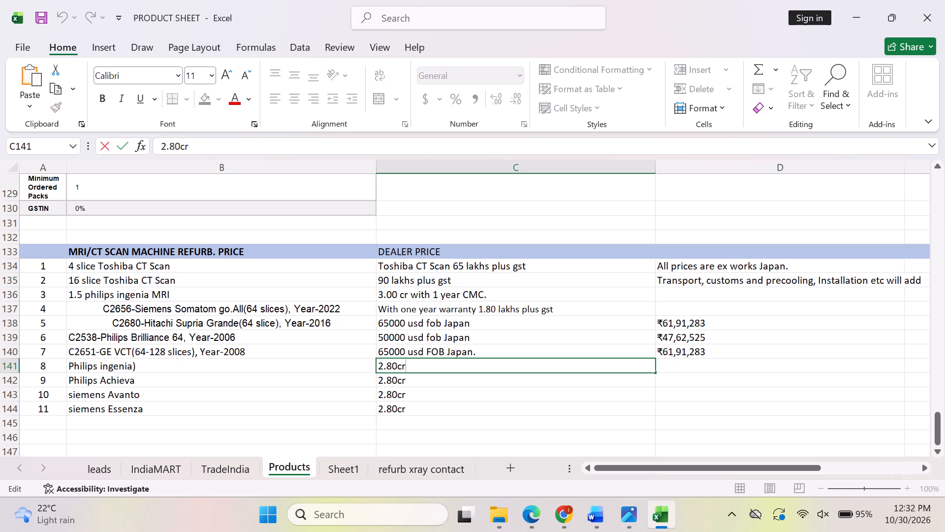
key("space")
key("ctrl+v")
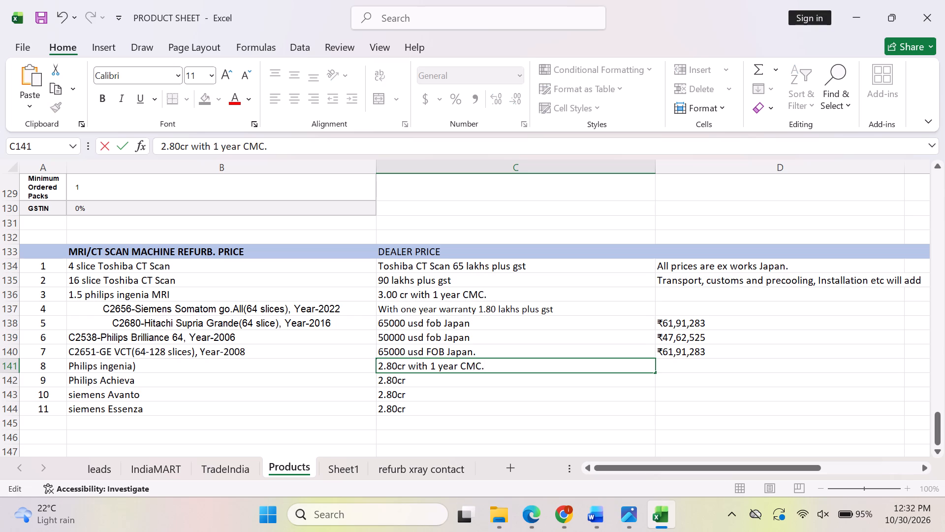
Append the copied "with 1 year CMC." to the 2.80cr prices in C142, C143 and C144.
left_click(420, 386)
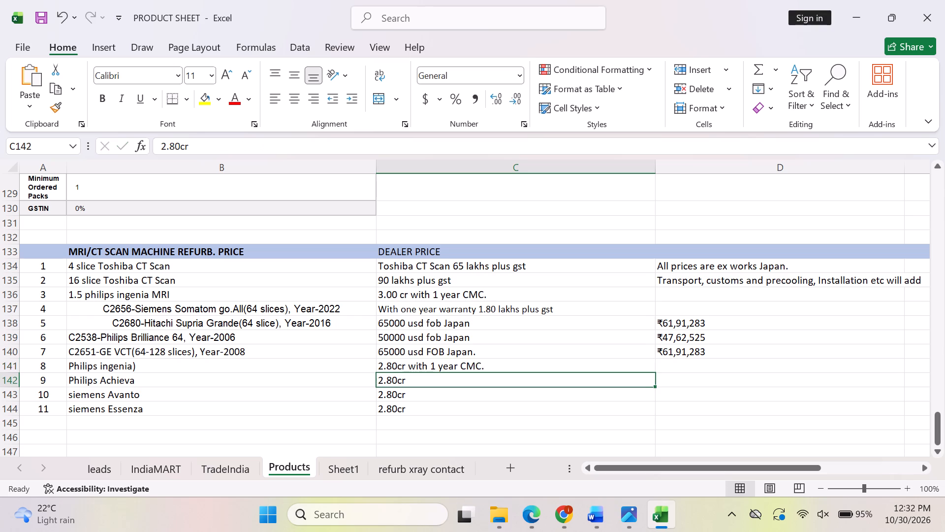
double_click(419, 382)
key("space")
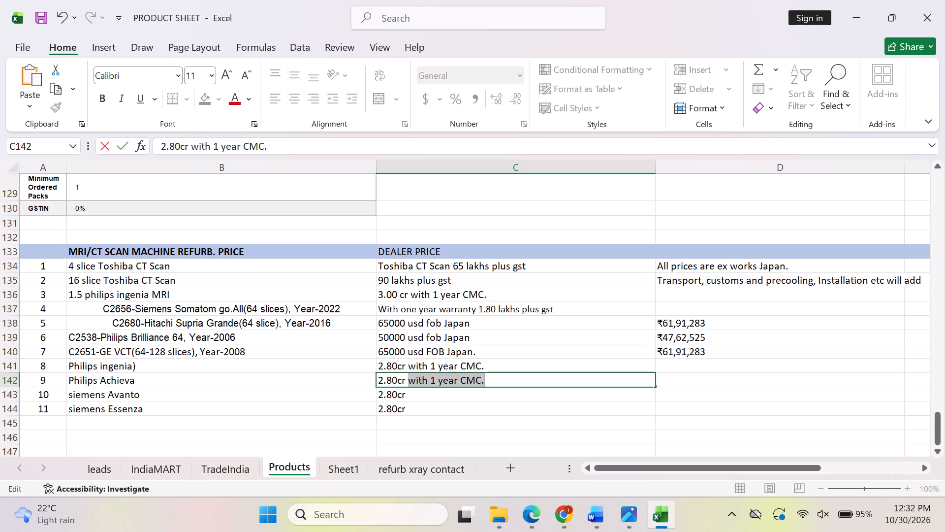
key("ctrl+v")
double_click(421, 398)
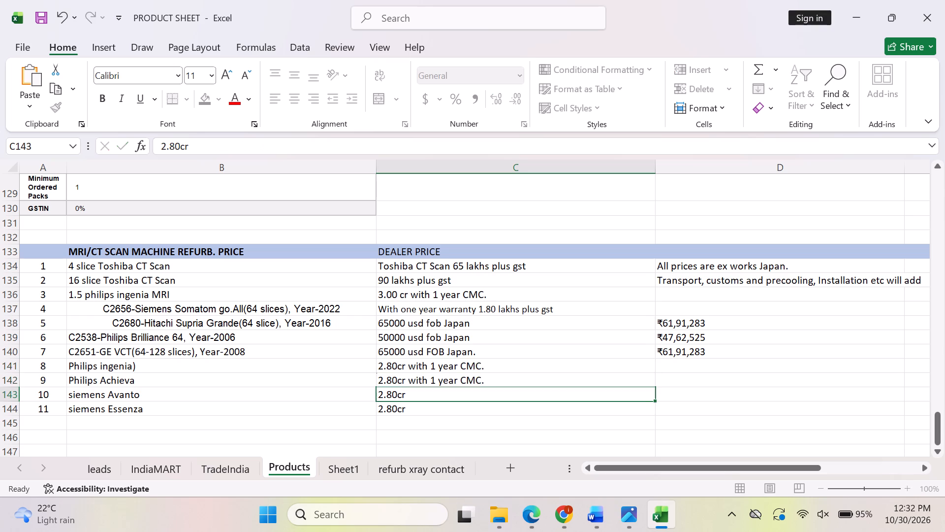
key("space")
key("ctrl+v")
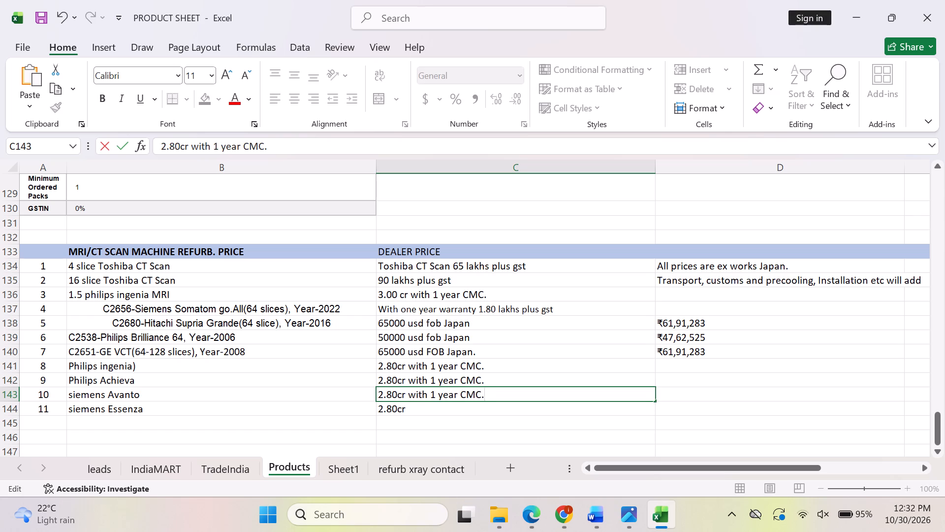
double_click(416, 415)
double_click(416, 408)
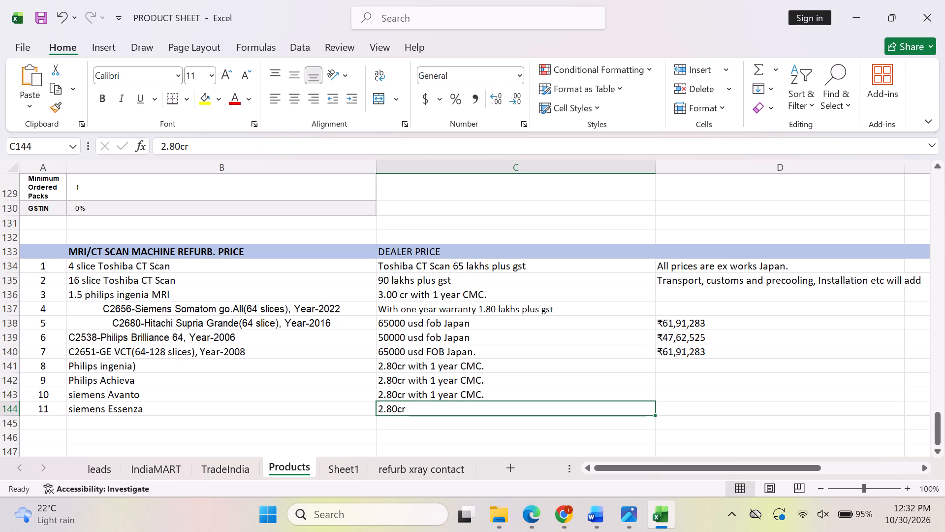
key("space")
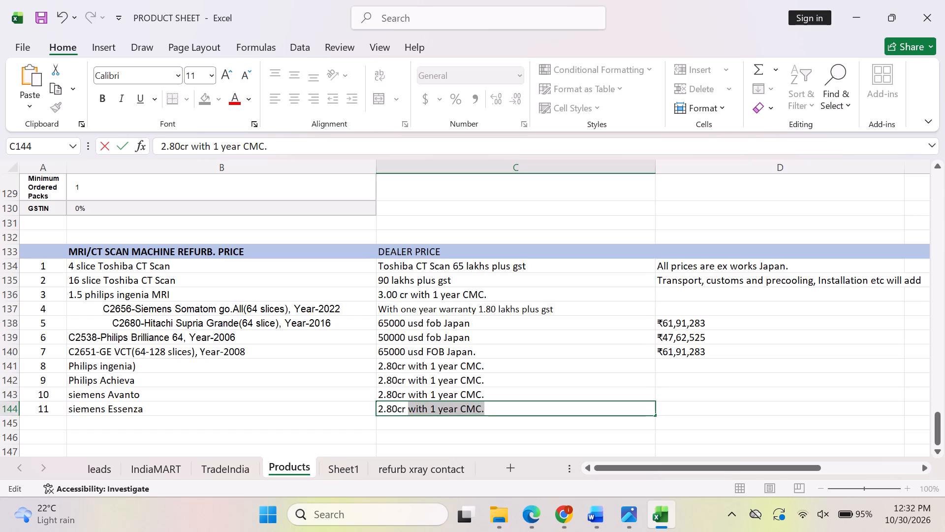
left_click(465, 441)
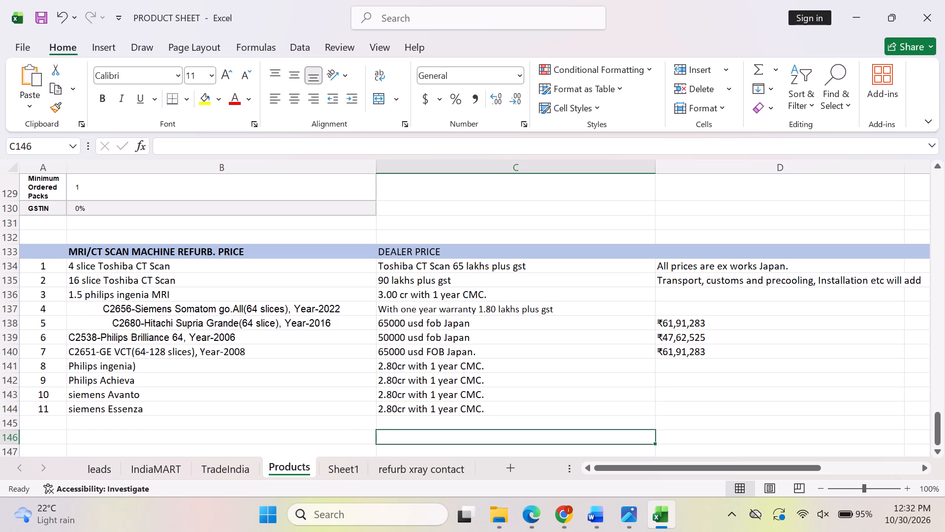
Narrow the DEALER PRICE column C to a width of about 32.
left_click(624, 172)
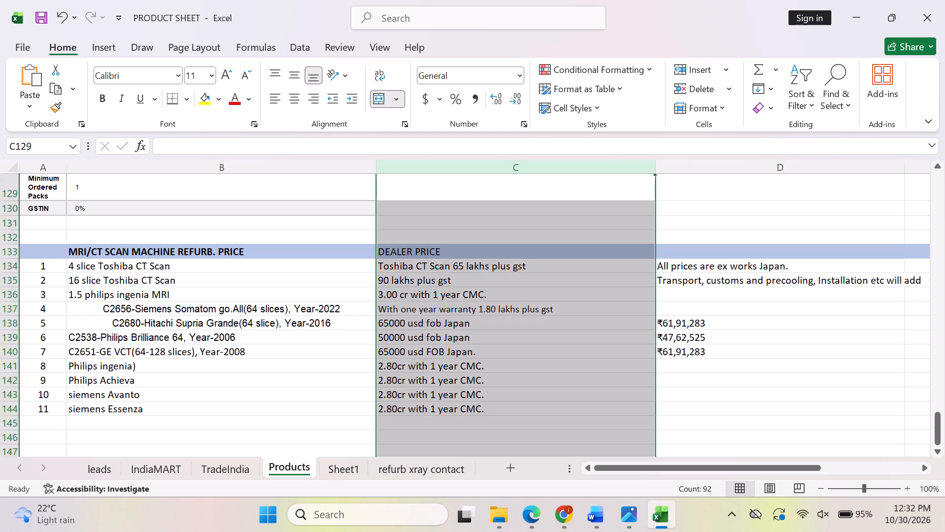
left_click_drag(657, 167, 558, 178)
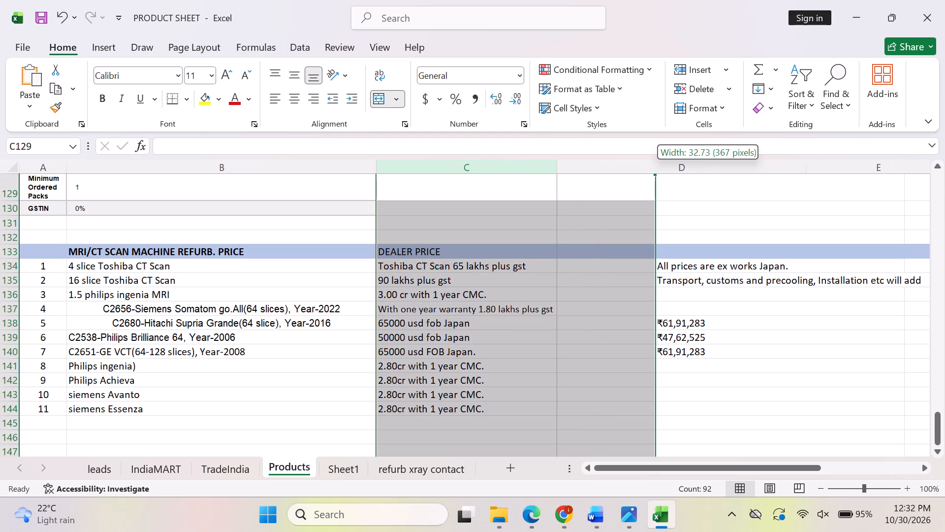
left_click_drag(558, 178, 556, 178)
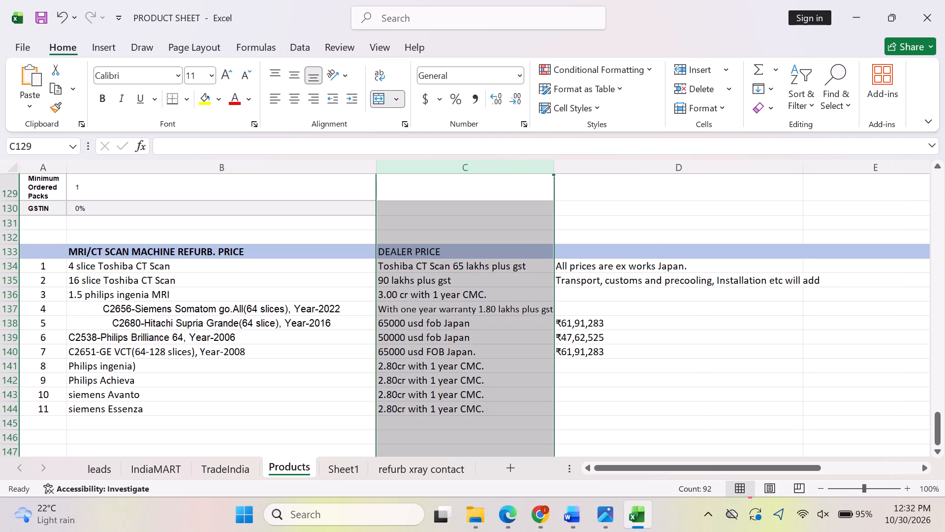
Delete "plus gst" from the 16 slice Toshiba CT Scan price in C135, leaving 90 lakhs.
double_click(435, 282)
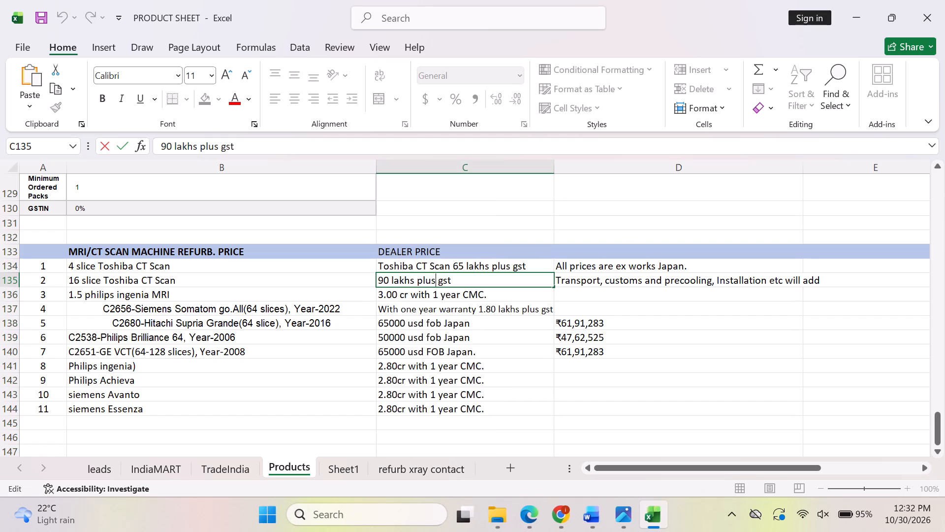
key("BackSpace")
key("BackSpace")
key("BackSpace")
key("BackSpace")
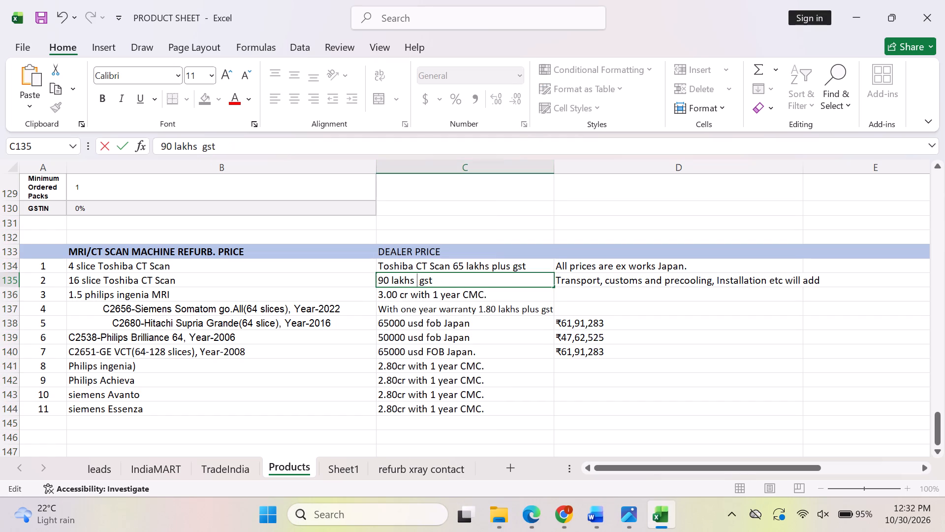
left_click(435, 282)
key("BackSpace")
key("BackSpace")
key("BackSpace")
key("BackSpace")
Shorten the Siemens Somatom go.All price in C137 to "With one year warranty 1.80 lakh".
double_click(517, 312)
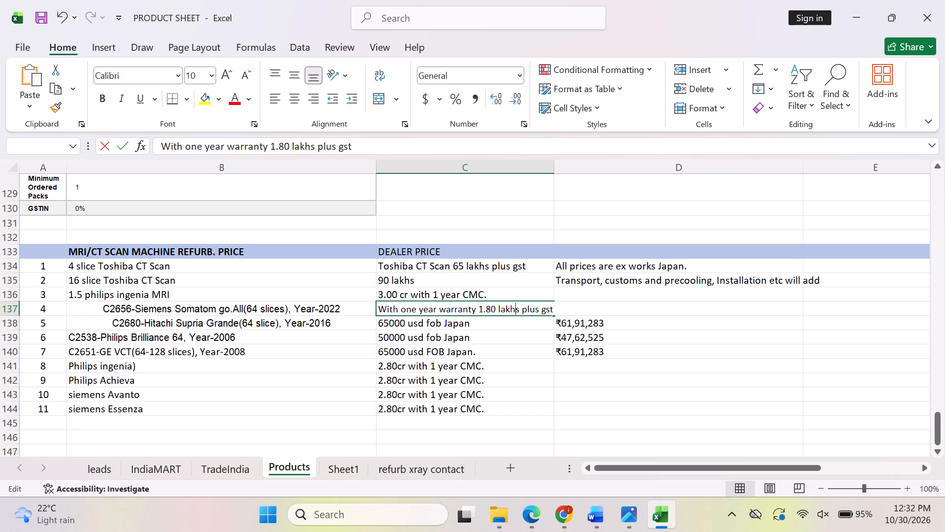
double_click(548, 311)
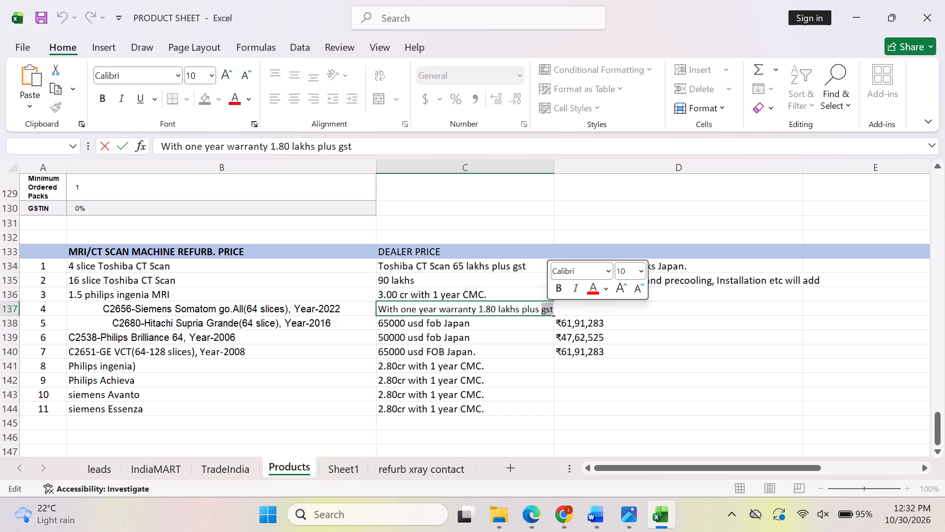
key("BackSpace")
left_click(542, 307)
key("BackSpace")
key("BackSpace")
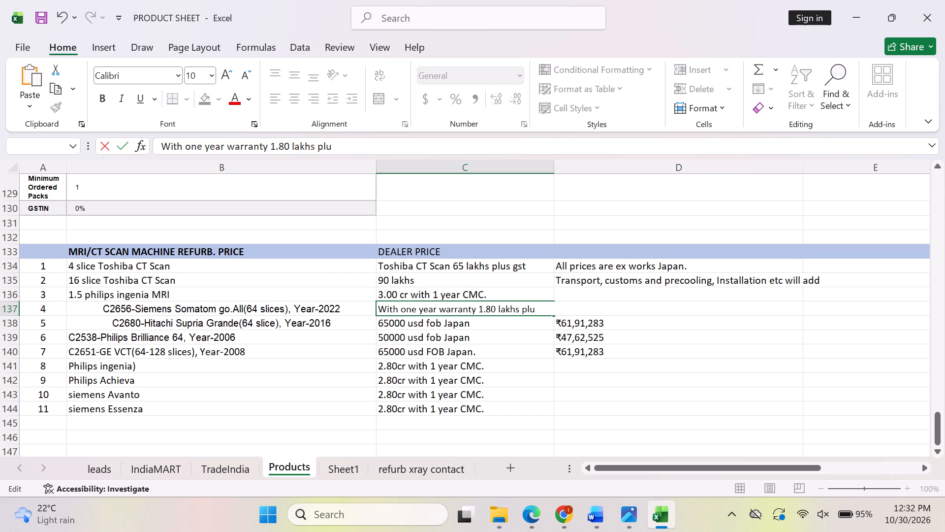
key("BackSpace")
key("BackSpace")
key("BackSpace")
key("BackSpace")
left_click(530, 348)
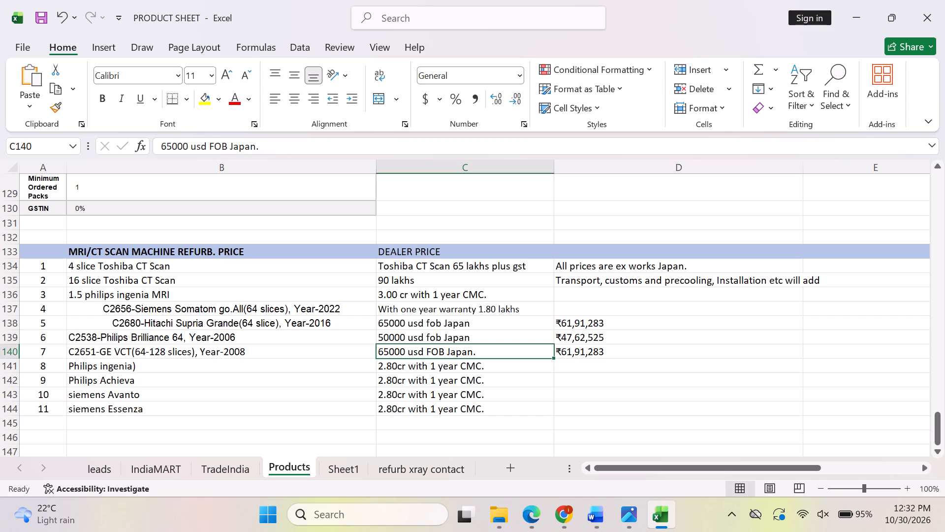
double_click(522, 311)
key("BackSpace")
left_click(538, 379)
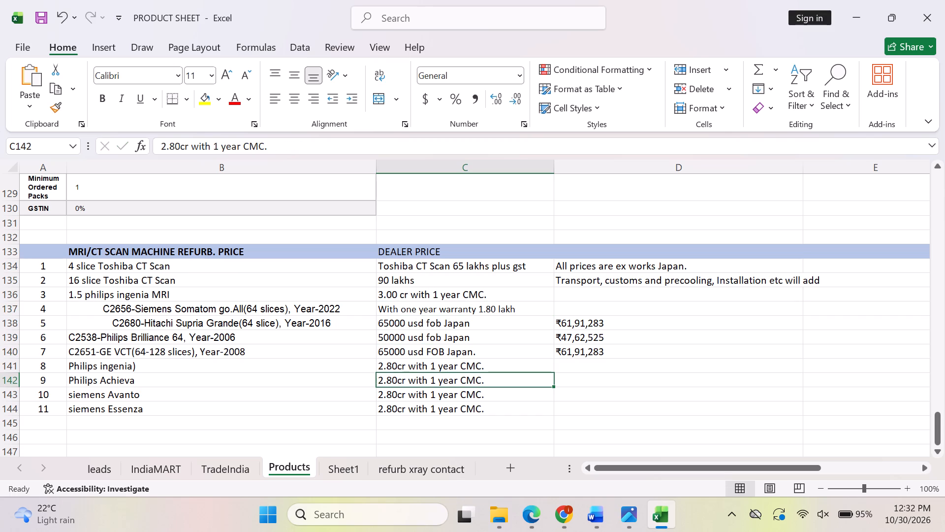
Trim the end of the 4 slice Toshiba price in C134 so the text reads "Toshiba CT Scan 65 lakh".
double_click(535, 265)
key("BackSpace")
key("BackSpace")
key("BackSpace")
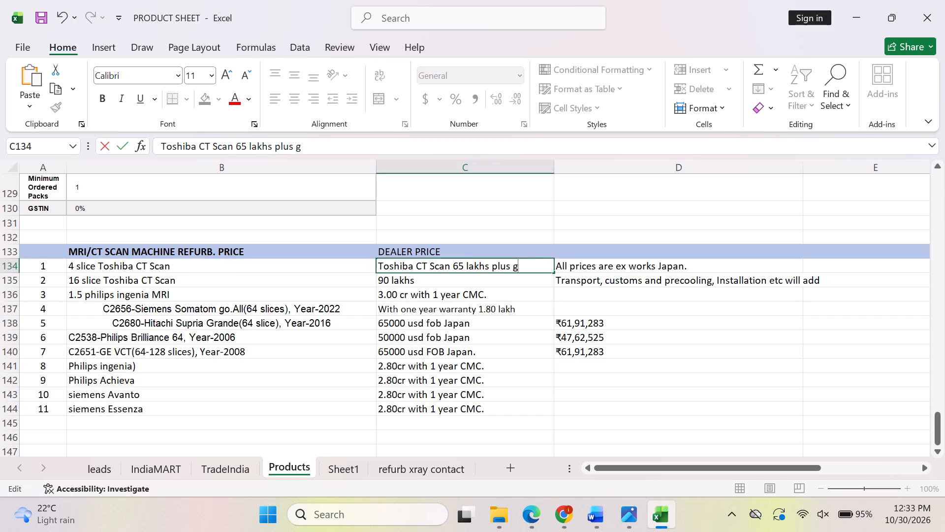
key("BackSpace")
key("BackSpace")
key("BackSpace")
key("BackSpace")
key("BackSpace")
key("BackSpace")
key("BackSpace")
key("BackSpace")
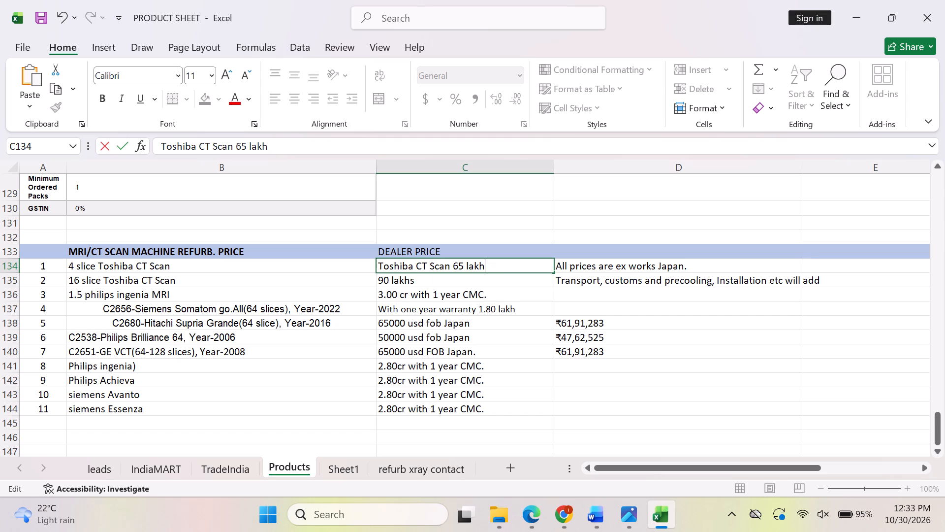
Delete the leading "Toshiba CT Scan" from C134, leaving only 65 lakh as the price.
left_click(451, 266)
key("BackSpace")
key("BackSpace")
key("BackSpace")
key("BackSpace")
key("BackSpace")
key("BackSpace")
key("BackSpace")
key("BackSpace")
key("BackSpace")
key("BackSpace")
key("BackSpace")
key("BackSpace")
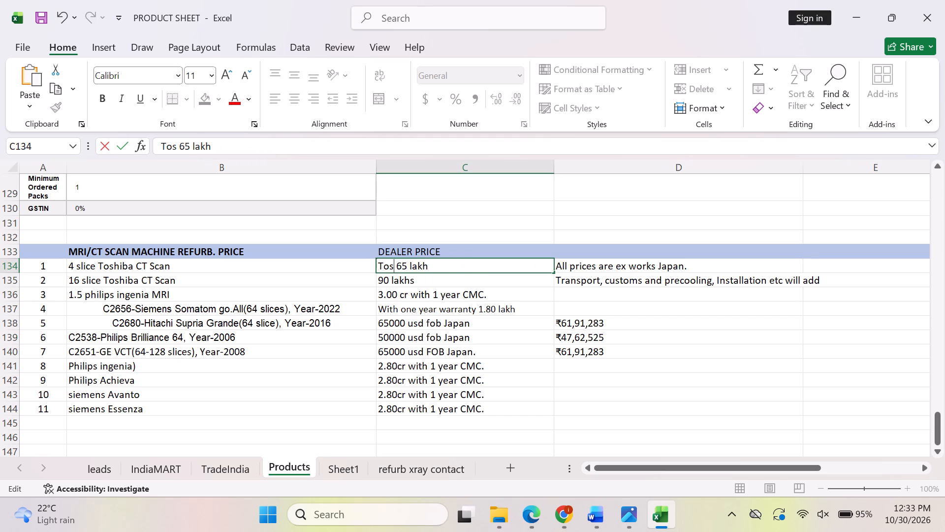
key("BackSpace")
key("BackSpace")
key("BackSpace")
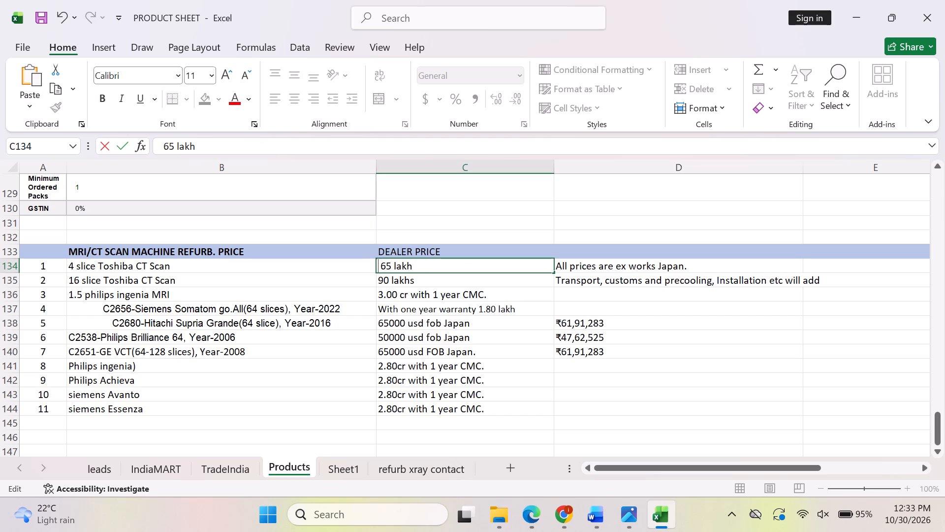
left_click(667, 360)
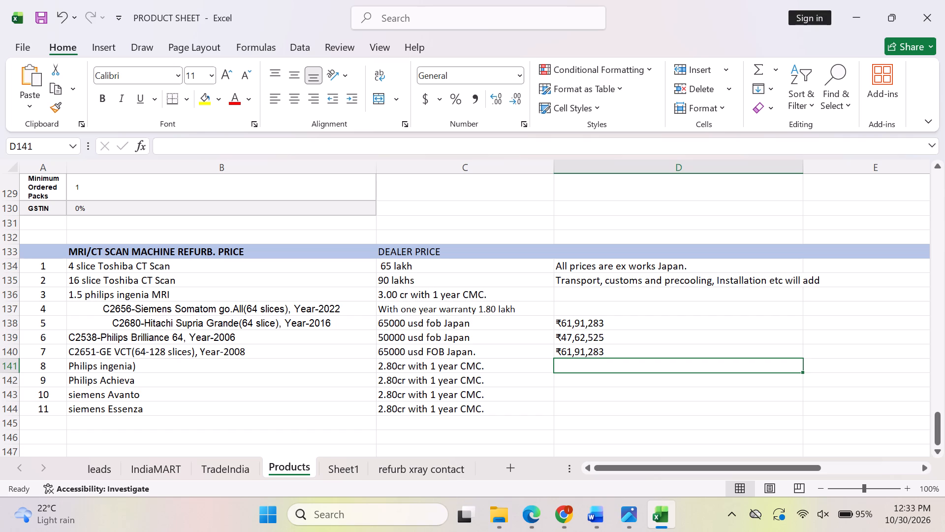
Enter 2.55 in D141 beside the Philips ingenia dealer price.
left_click(567, 365)
key("2")
type(".55")
left_click(589, 389)
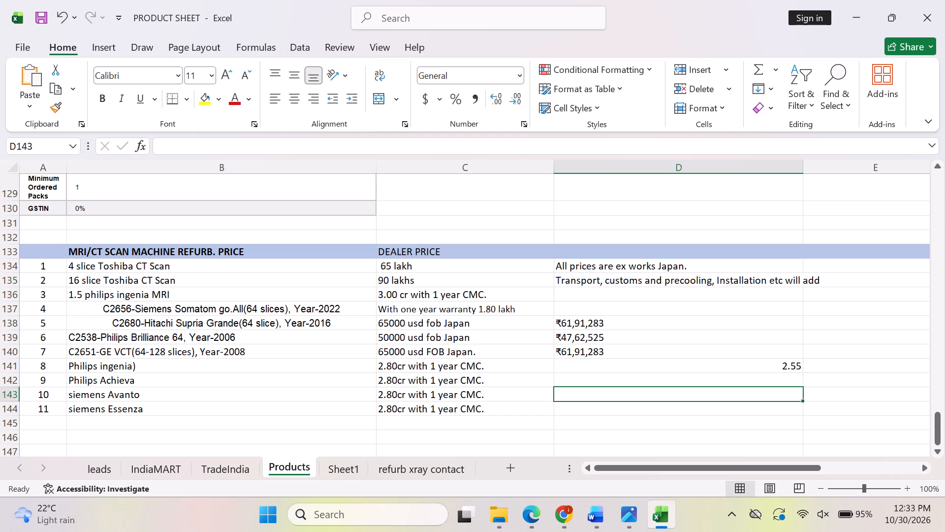
Append Cr to the Philips ingenia price in D141 so it reads "2.55Cr".
left_click(698, 373)
left_click(752, 369)
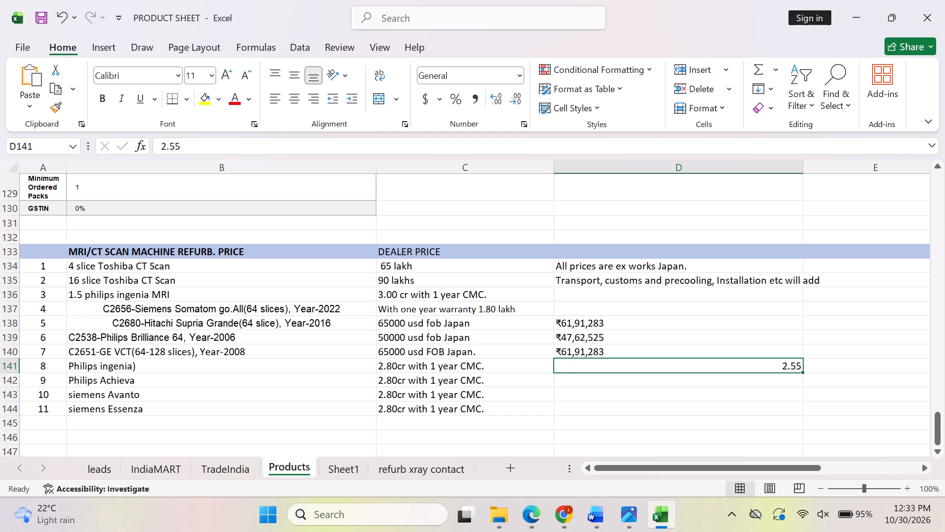
double_click(800, 368)
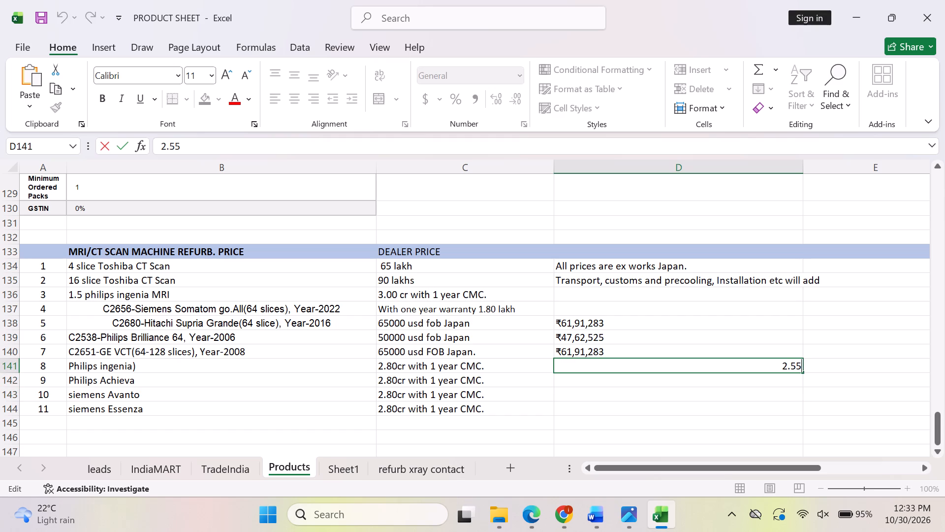
key("r")
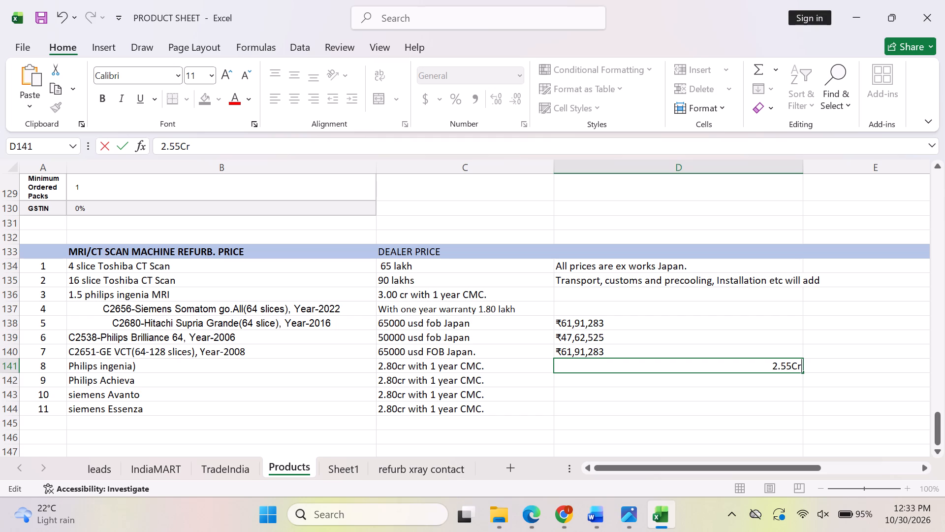
left_click(721, 408)
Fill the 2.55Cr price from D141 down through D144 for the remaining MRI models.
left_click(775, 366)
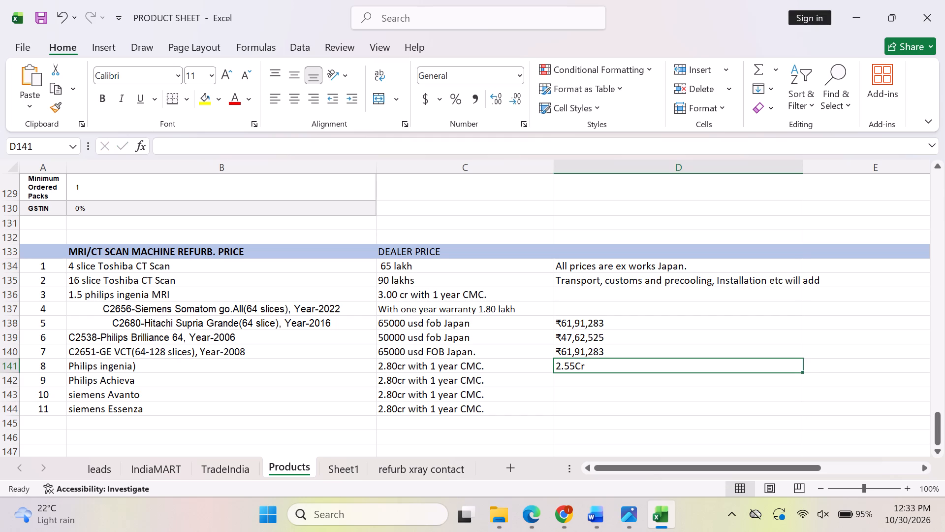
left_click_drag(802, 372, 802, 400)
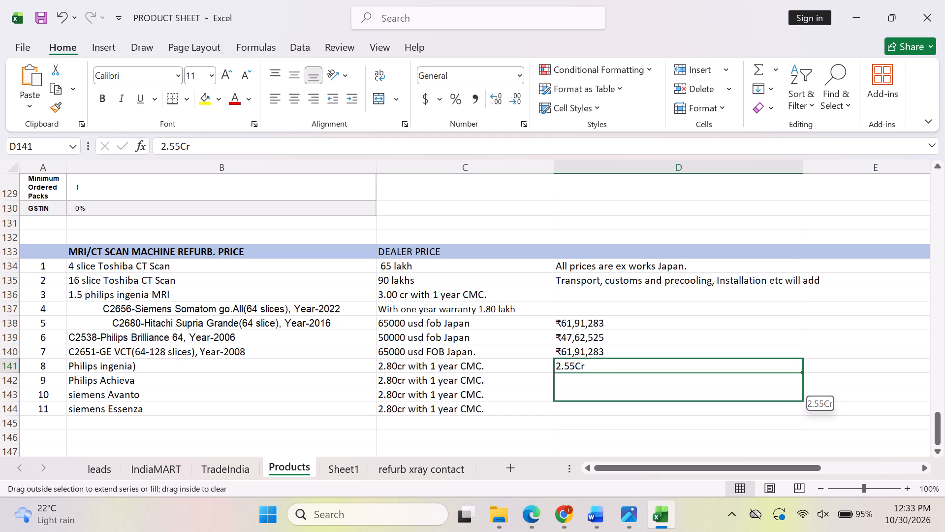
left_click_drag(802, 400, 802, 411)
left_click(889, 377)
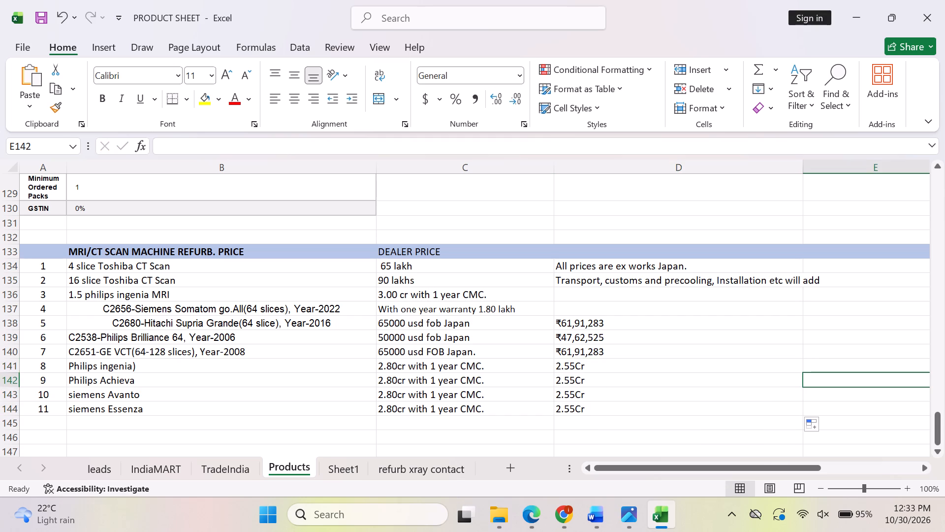
Append "without warranty" to the 2.55Cr price in D141.
double_click(609, 364)
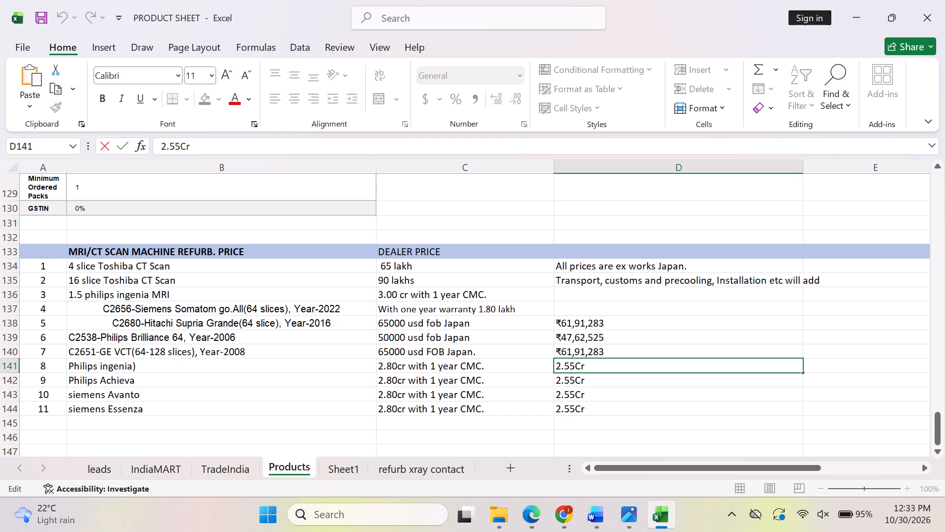
key("space")
key("space")
type("withou")
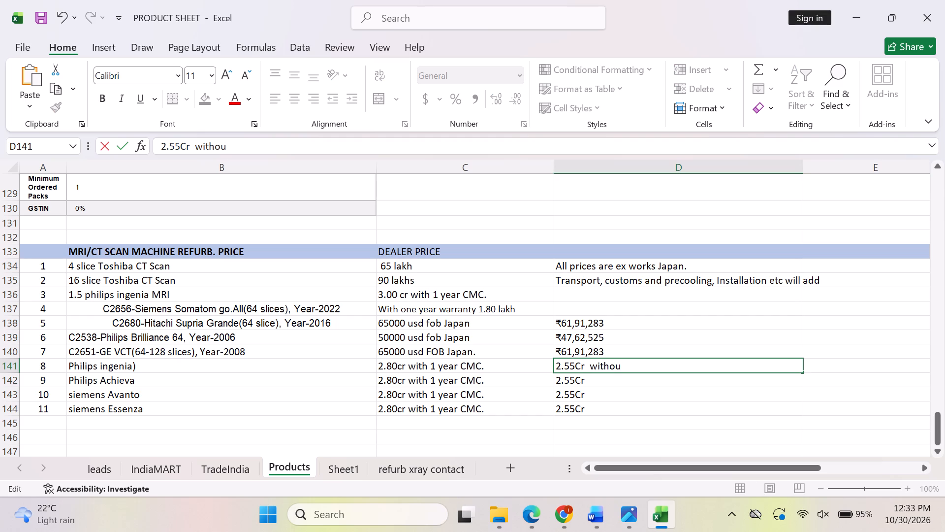
type("t")
key("space")
type("warra")
type("nty")
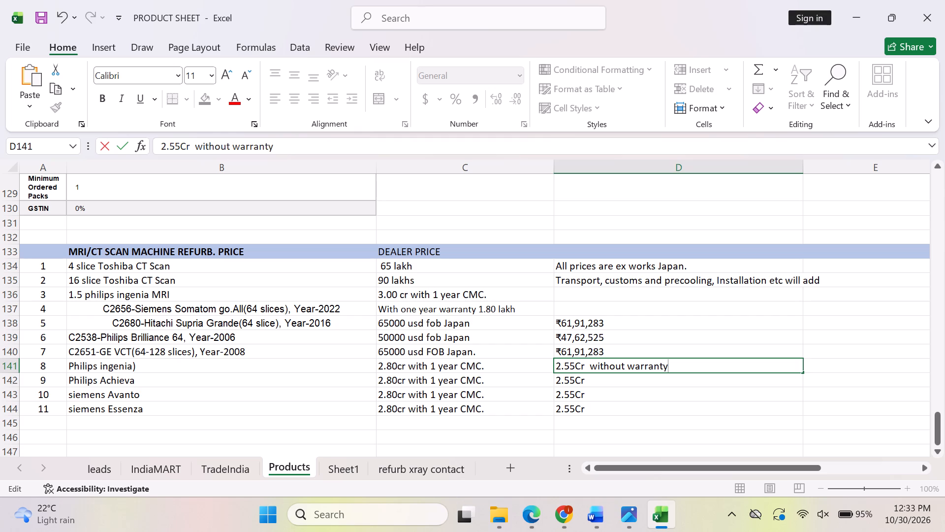
left_click(694, 412)
Fill the "2.55Cr without warranty" text from D141 down through D144.
left_click(681, 359)
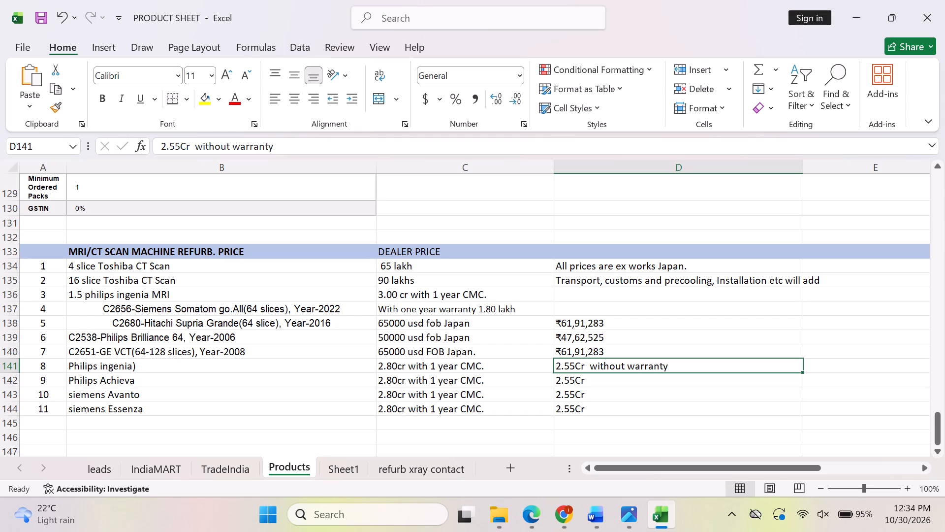
left_click_drag(803, 372, 813, 411)
left_click(872, 354)
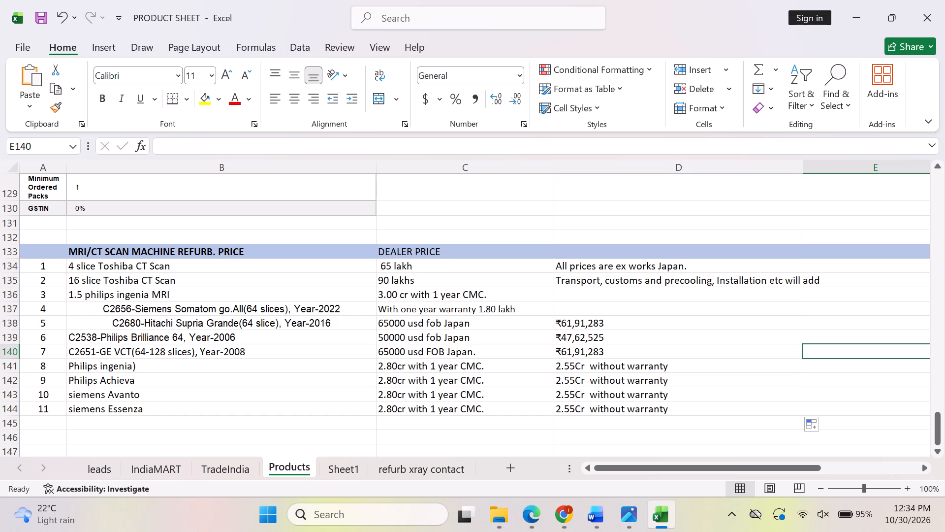
Narrow column C so it just fits the longest dealer price text.
left_click(508, 170)
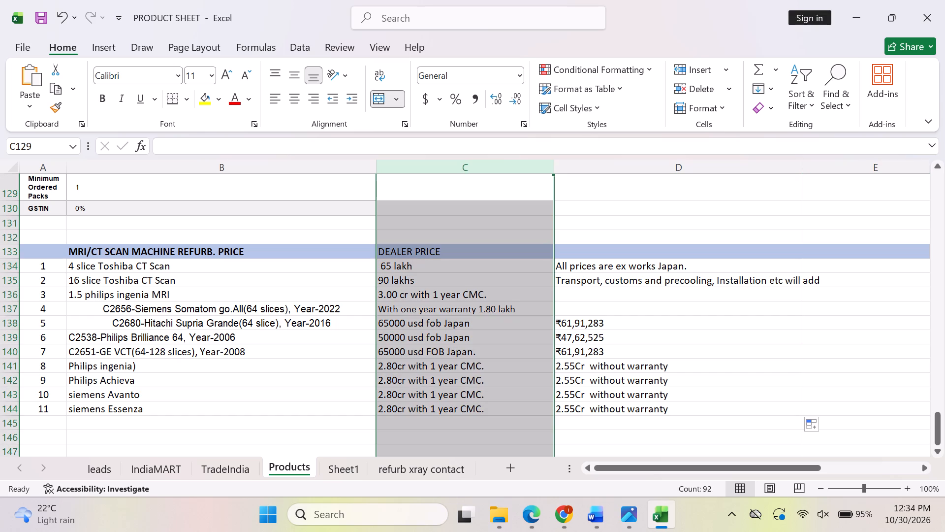
left_click_drag(554, 166, 530, 167)
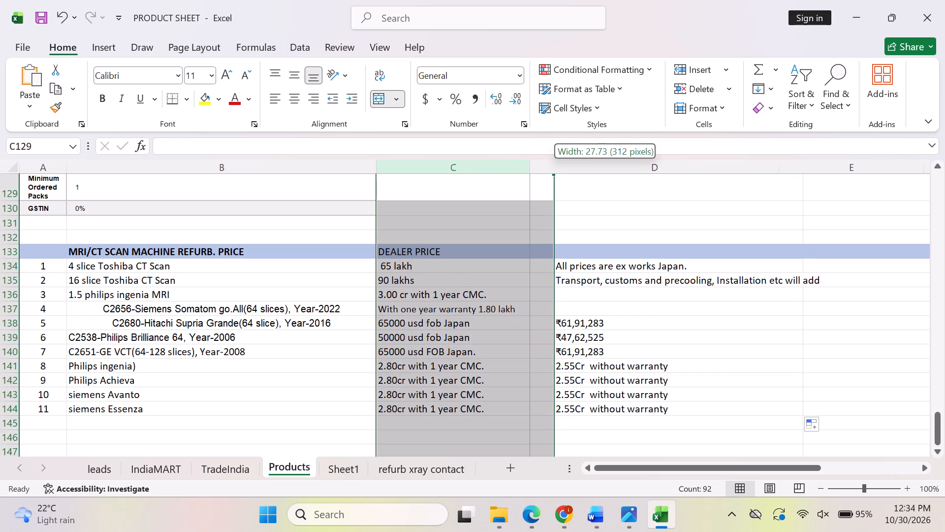
left_click_drag(530, 167, 519, 164)
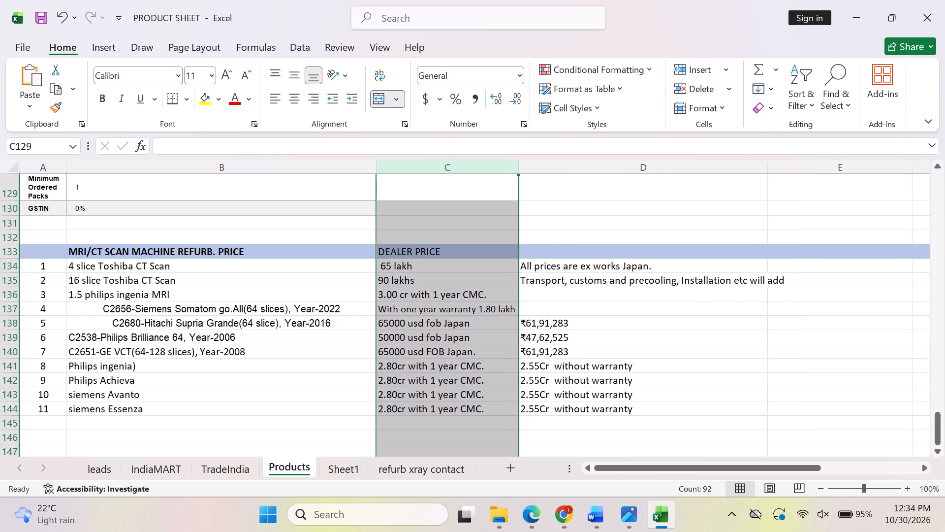
left_click(746, 341)
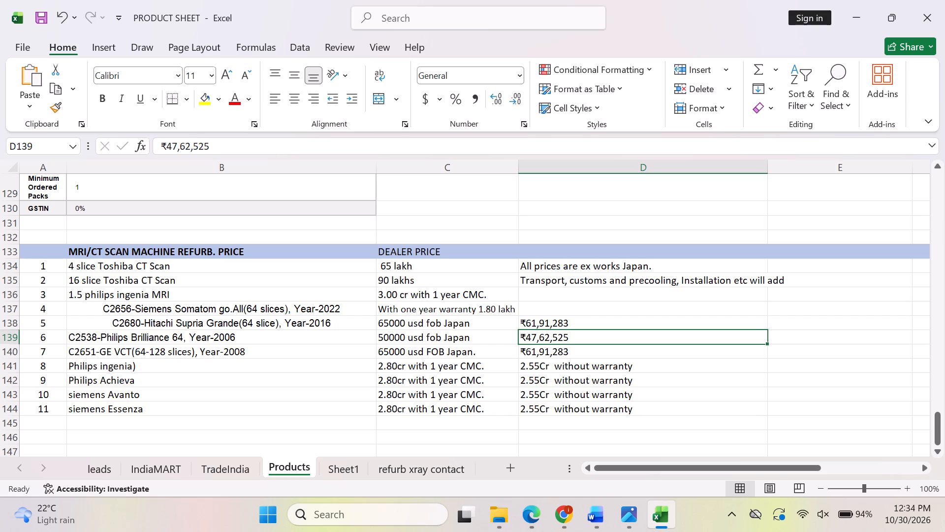
Clear the ex works Japan note in D134 and the transport, customs and installation note in D135.
left_click_drag(690, 266, 692, 279)
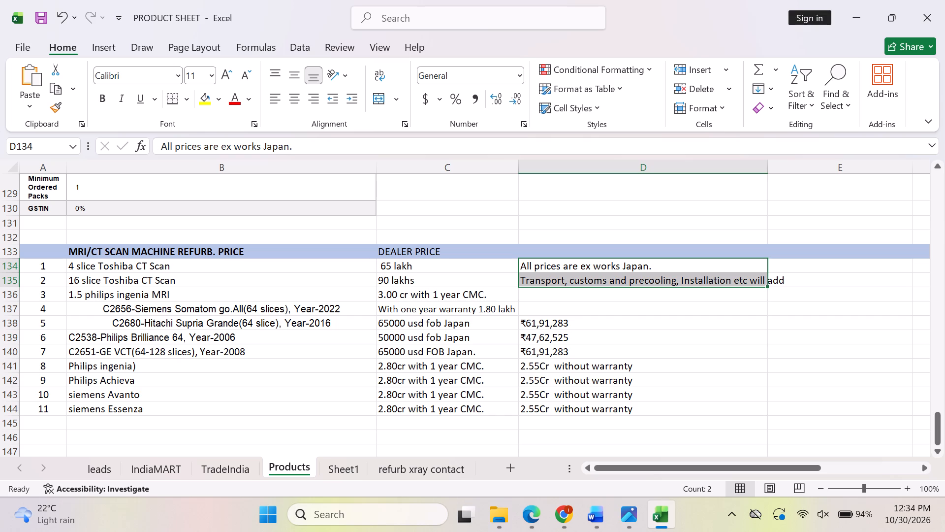
key("BackSpace")
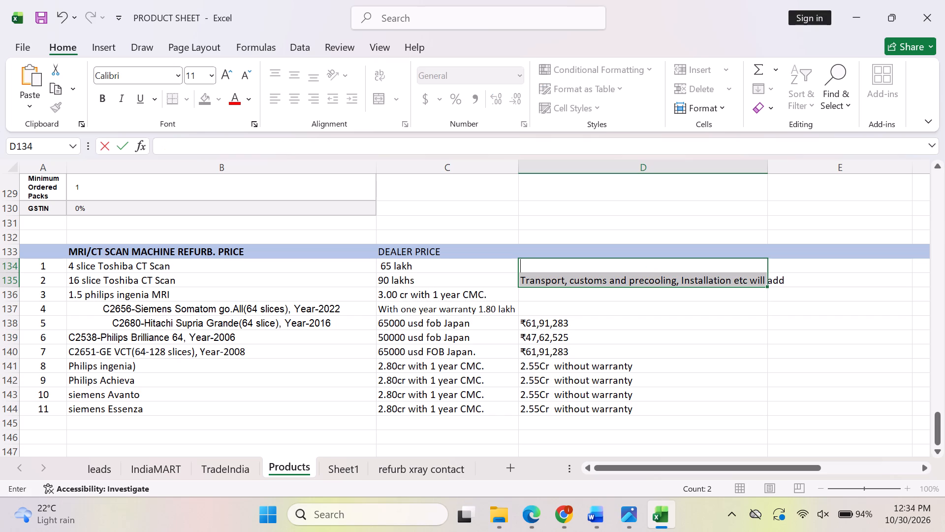
left_click(736, 297)
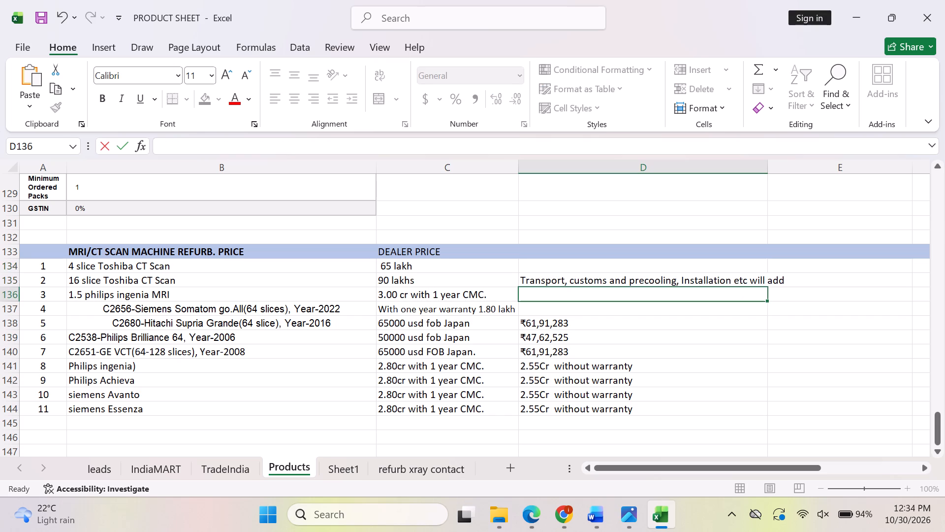
left_click(729, 280)
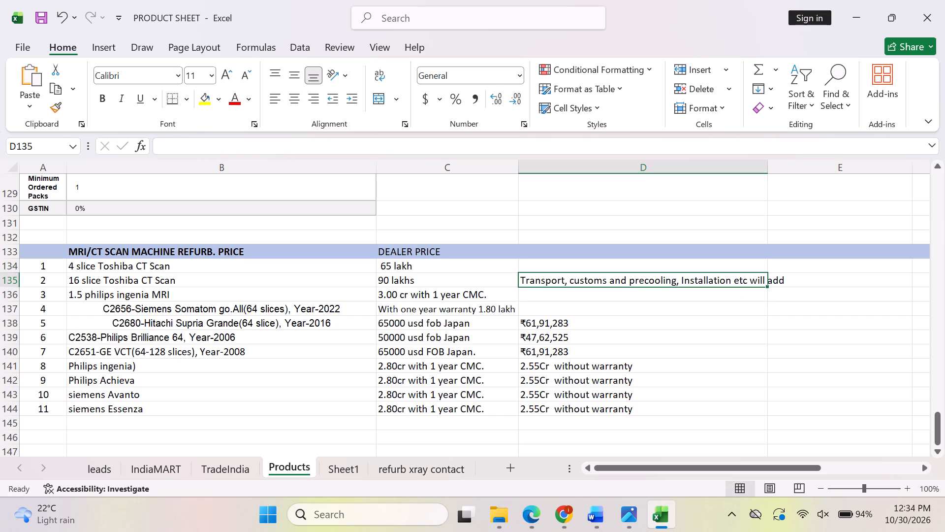
key("BackSpace")
left_click(728, 327)
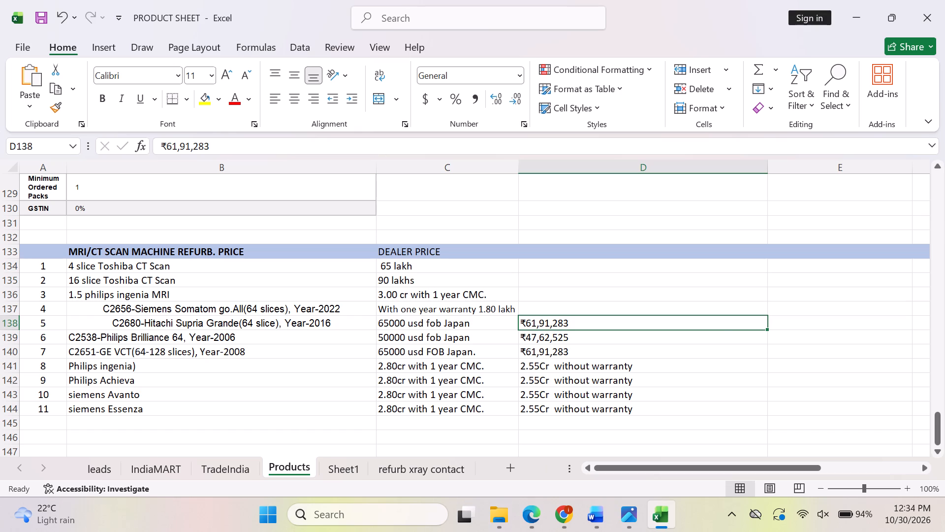
Move the DEALER PRICE header and its prices from C133:C144 to E133:E144, leaving column C empty for those rows.
left_click_drag(458, 250, 459, 255)
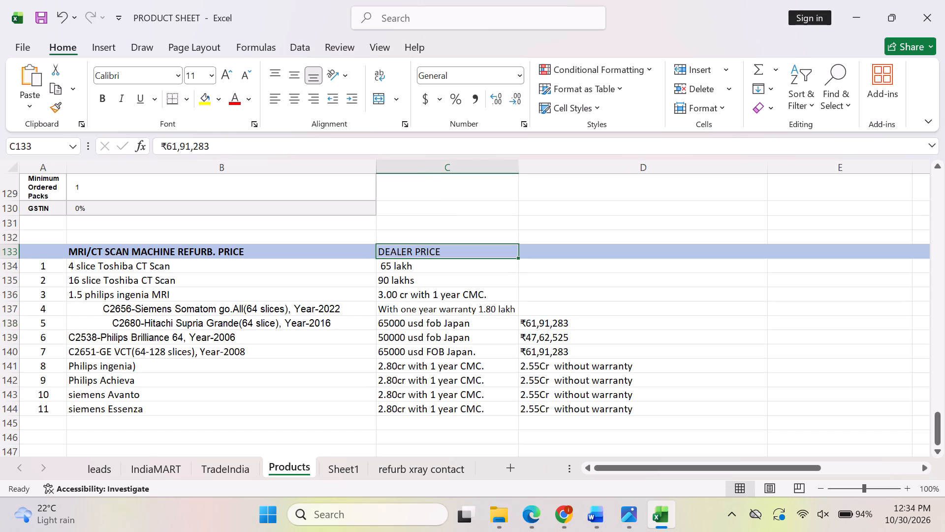
left_click_drag(459, 255, 463, 410)
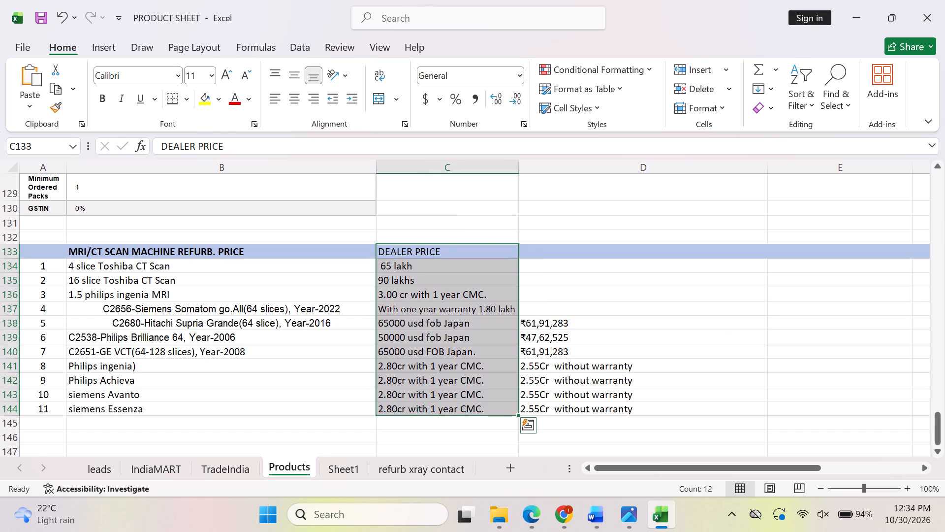
key("ctrl+x")
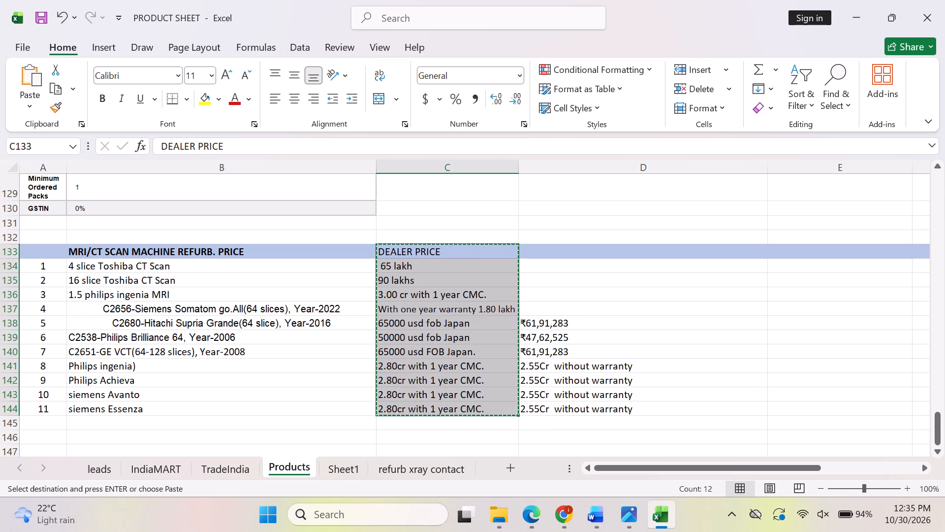
left_click(788, 259)
left_click(790, 250)
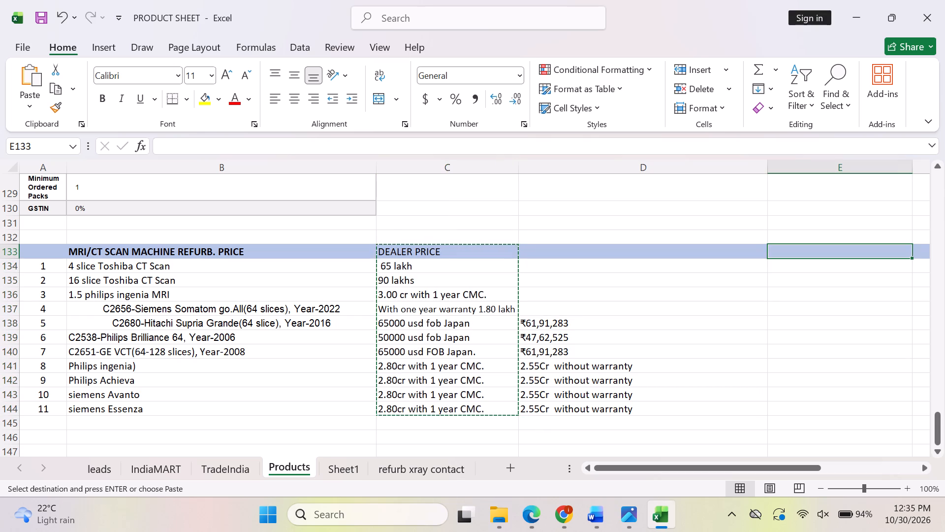
left_click(826, 316)
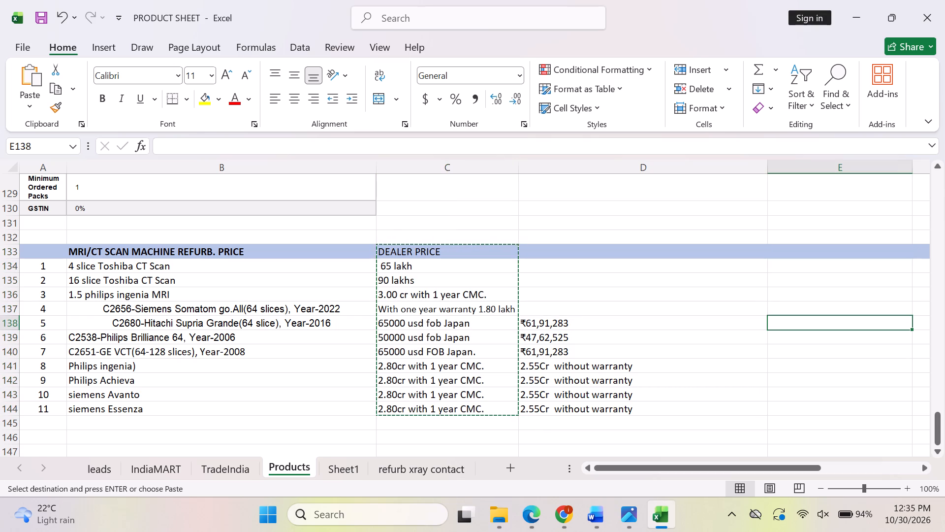
left_click_drag(794, 251, 803, 405)
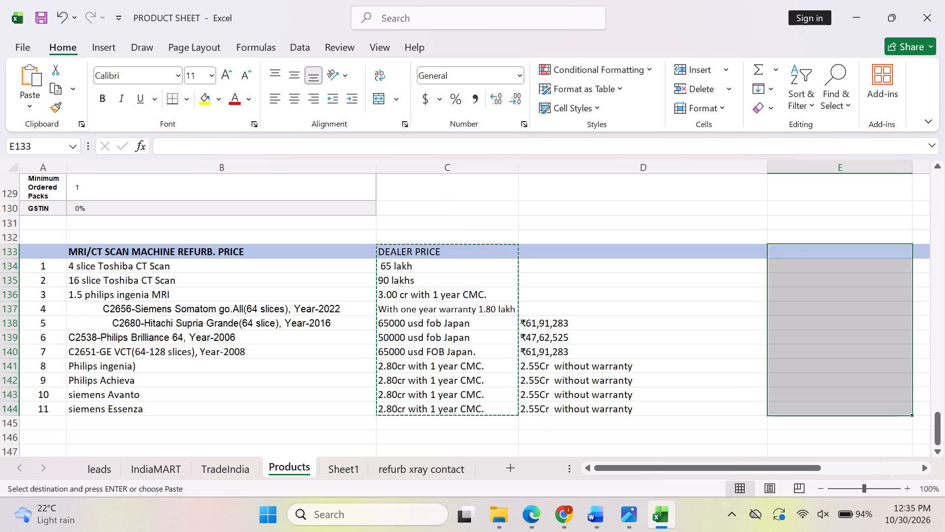
key("ctrl+v")
left_click(710, 412)
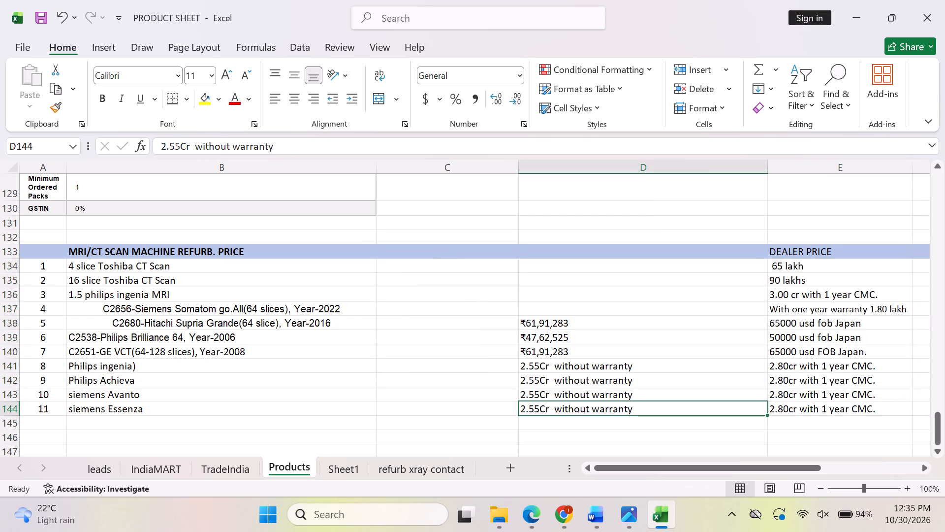
left_click(415, 270)
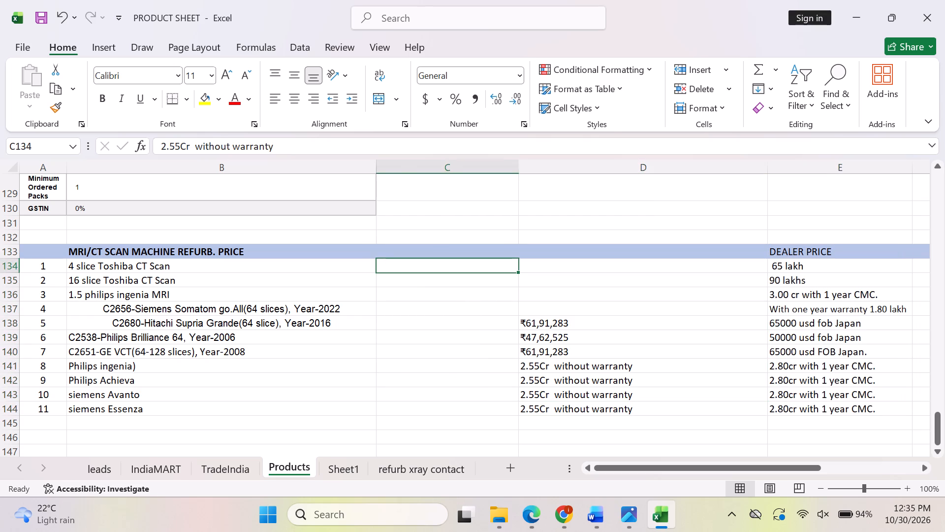
left_click(393, 407)
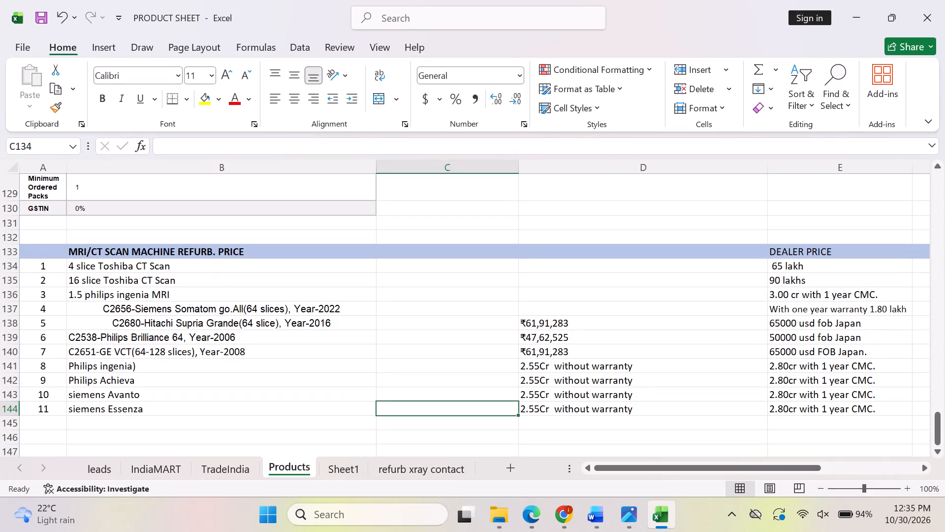
Correct the model name in B141 to "Philips ingenia 1.5T", removing the stray bracket.
double_click(148, 369)
key("BackSpace")
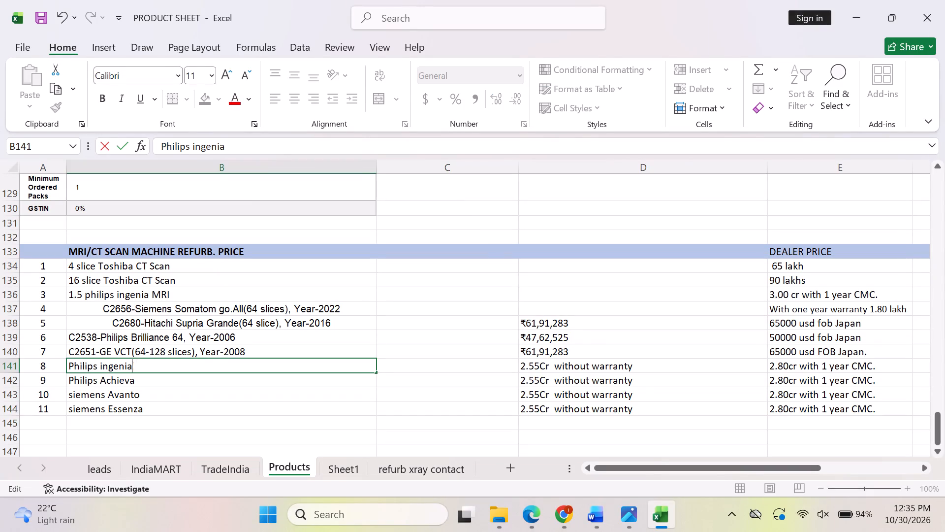
key("space")
type("1.5")
key("t")
left_click(181, 409)
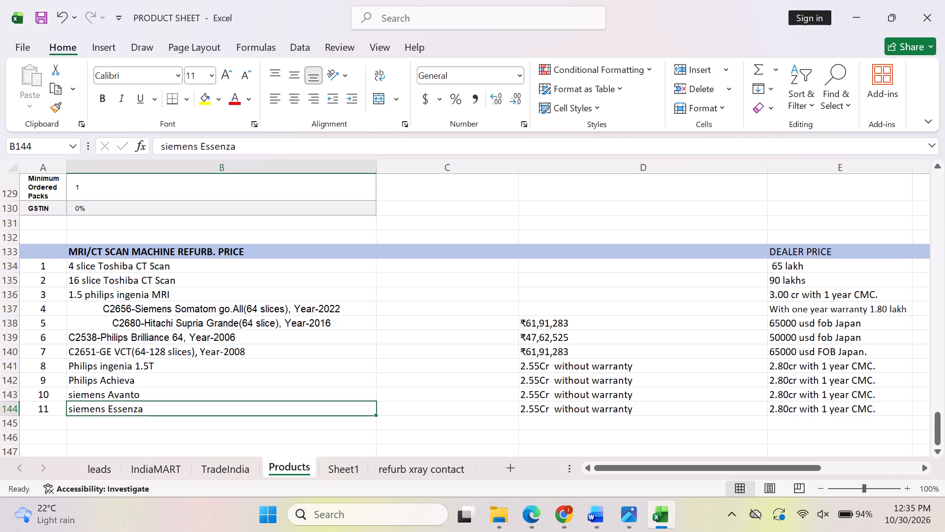
Append 1.5T, copied from B141, to the Philips Achieva, siemens Avanto and siemens Essenza model names in B142:B144.
double_click(139, 364)
left_click_drag(134, 364, 157, 367)
key("ctrl+c")
double_click(154, 385)
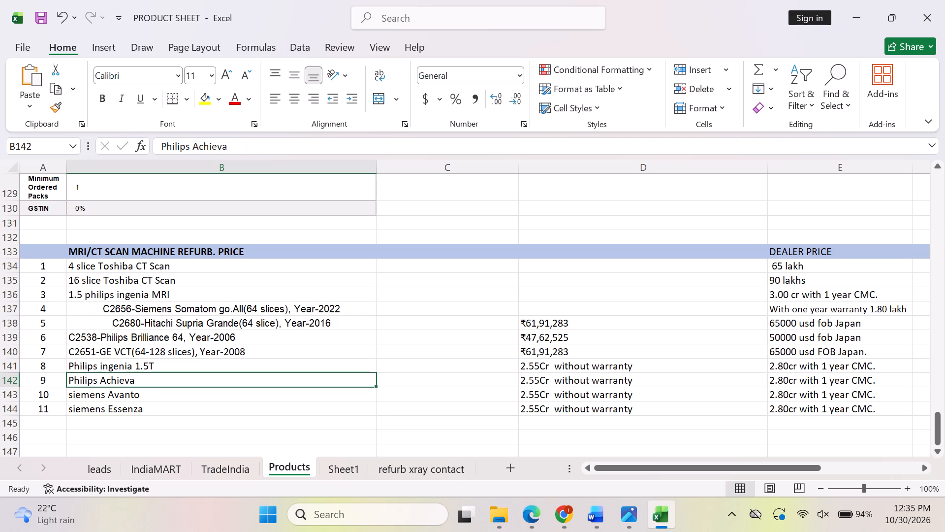
double_click(152, 381)
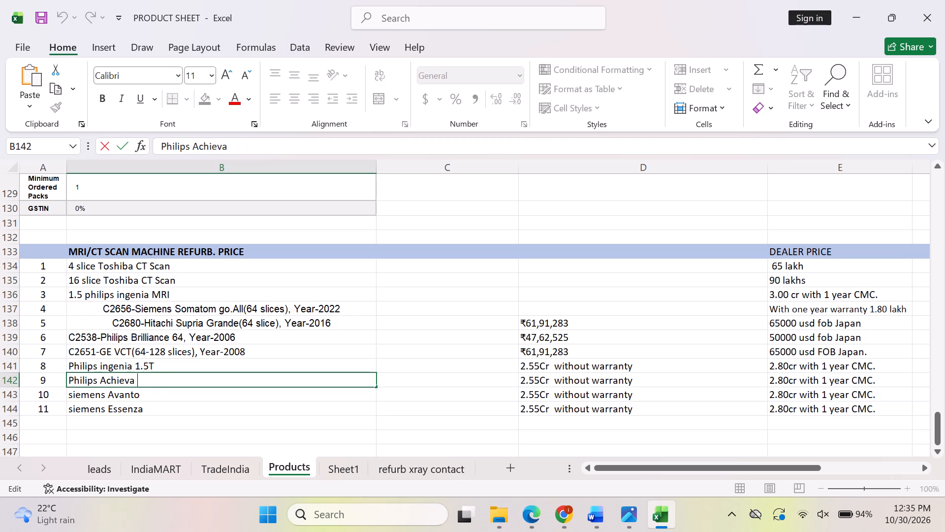
key("ctrl+v")
double_click(154, 396)
key("space")
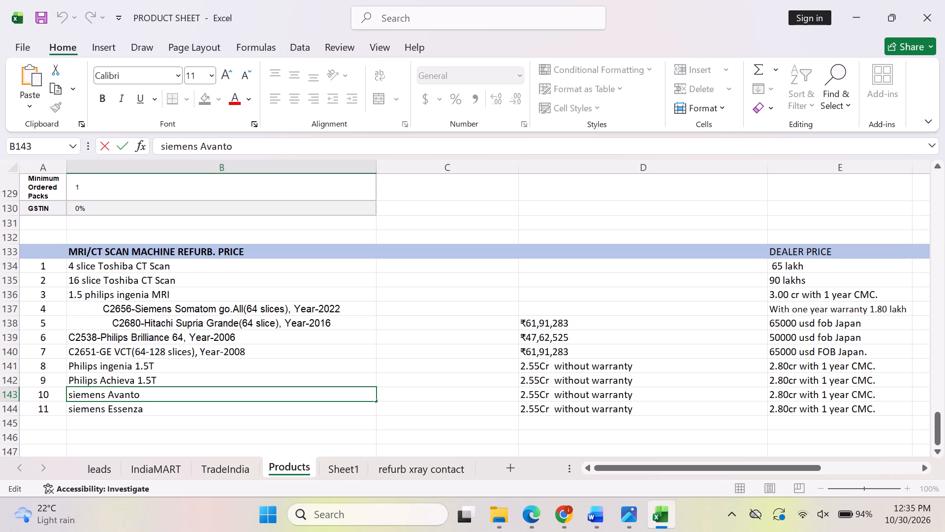
key("ctrl+v")
left_click(157, 406)
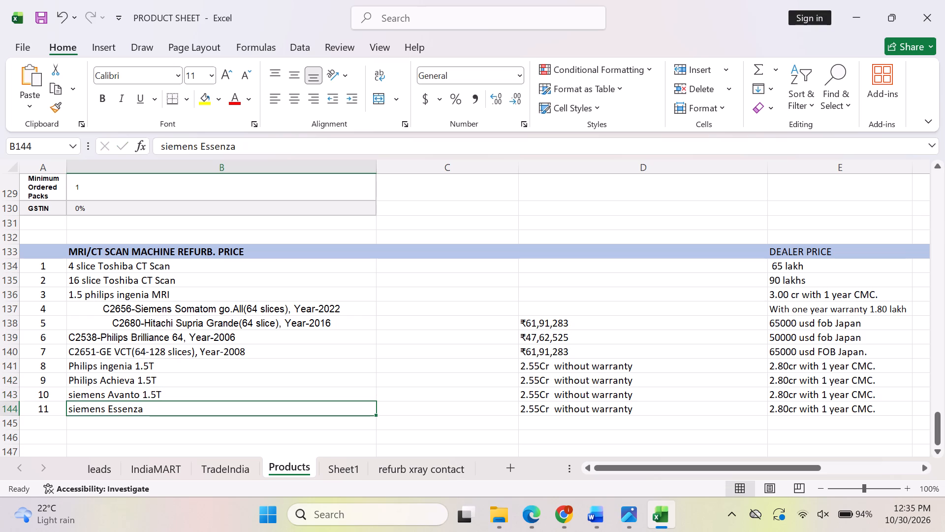
double_click(158, 408)
key("space")
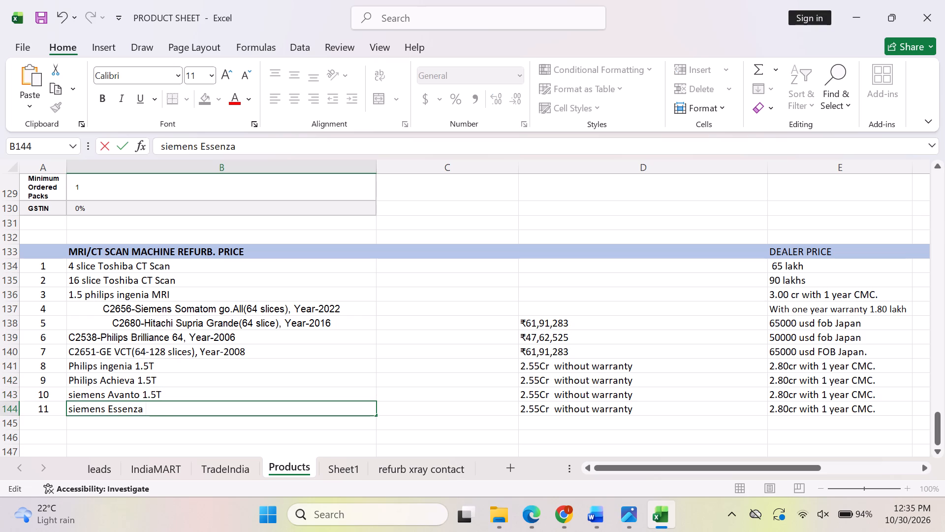
key("ctrl+v")
left_click(171, 448)
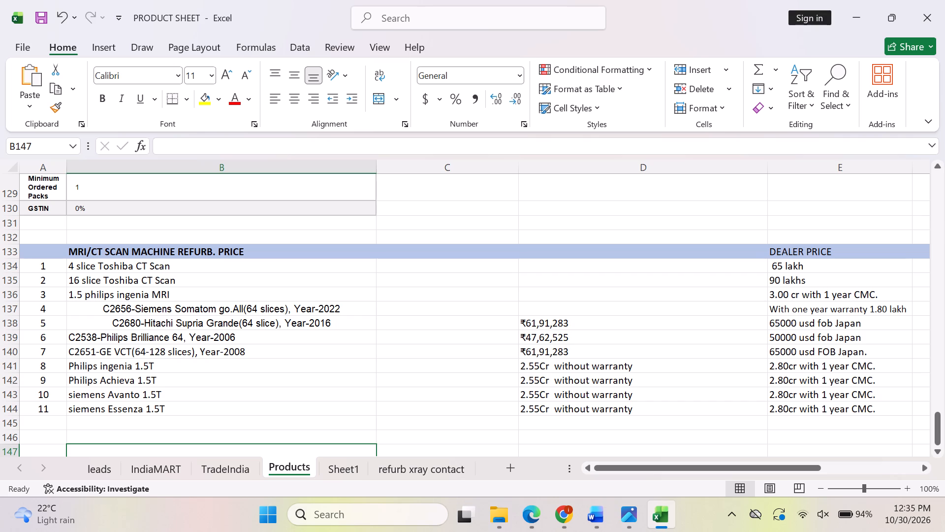
Left-align the Siemens Somatom go.All and Hitachi Supria Grande model names in B137:B138.
left_click_drag(91, 307, 89, 327)
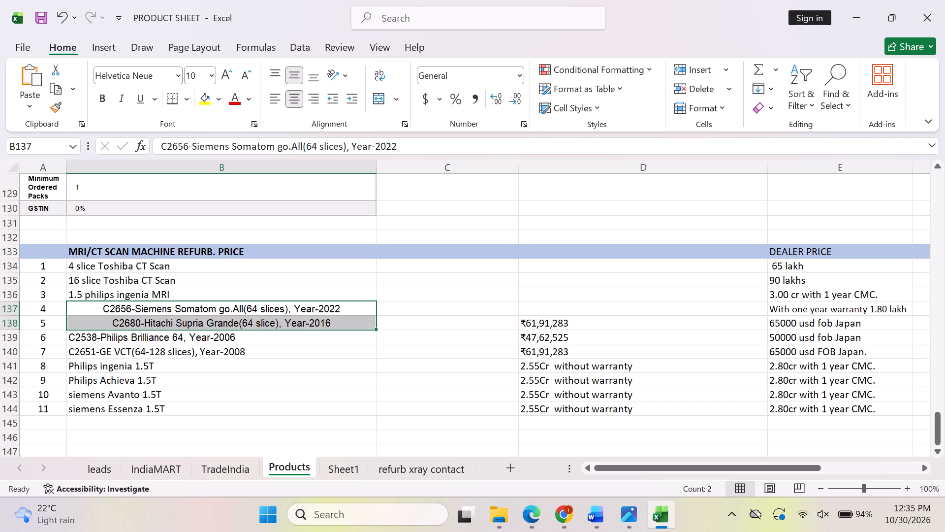
left_click(276, 97)
left_click(329, 421)
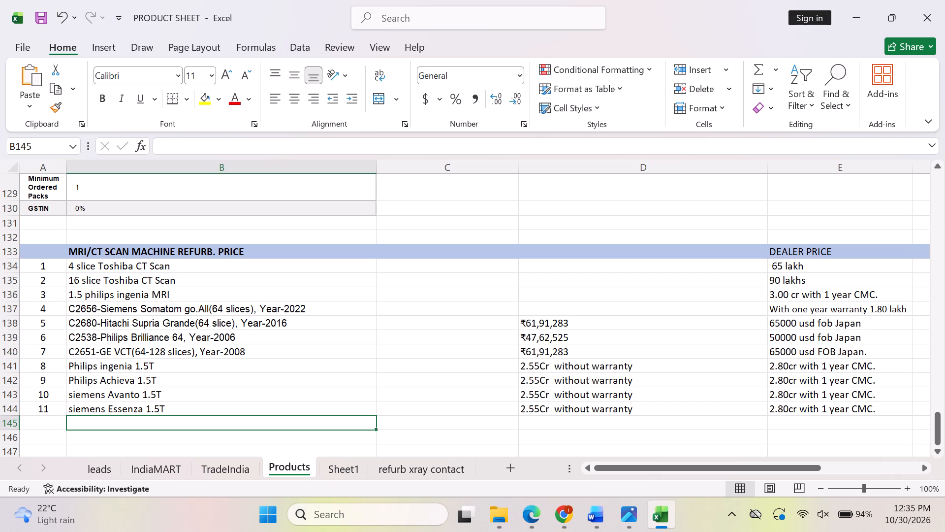
Enter 3.45cr in C144 for the siemens Essenza and fill it upward through C141.
left_click(427, 410)
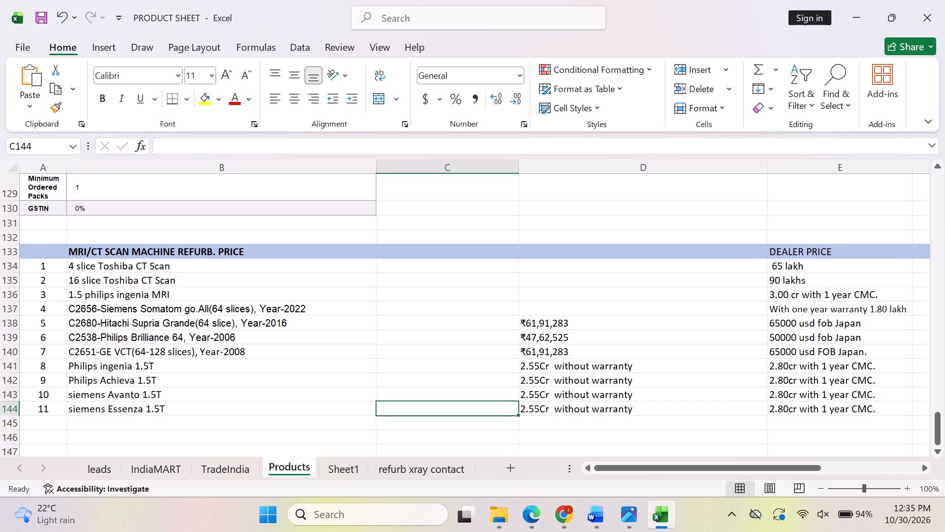
type("3.45")
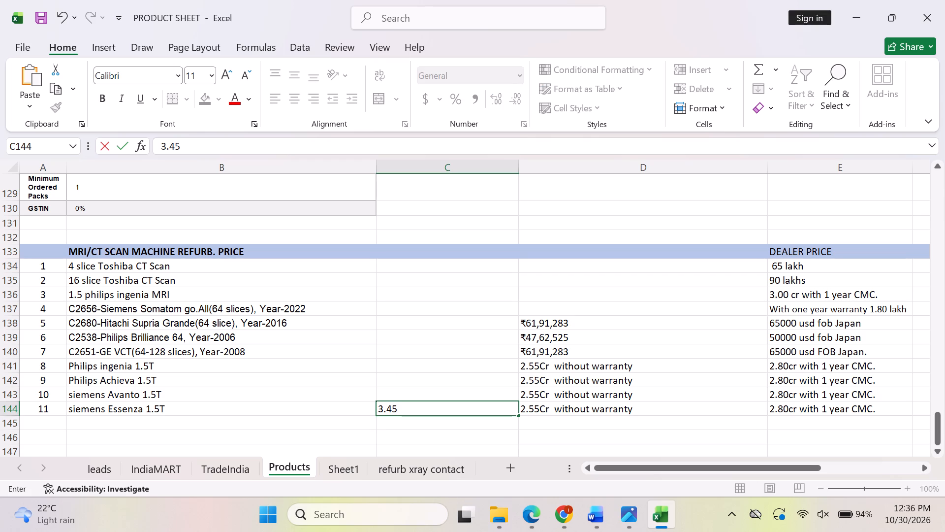
key("c")
key("r")
left_click(491, 414)
left_click(560, 432)
left_click(484, 408)
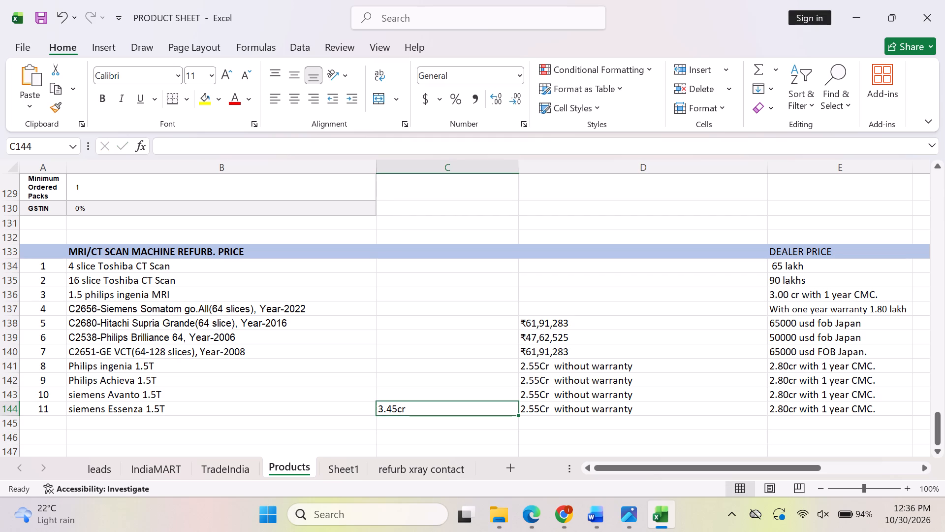
left_click_drag(517, 416, 512, 362)
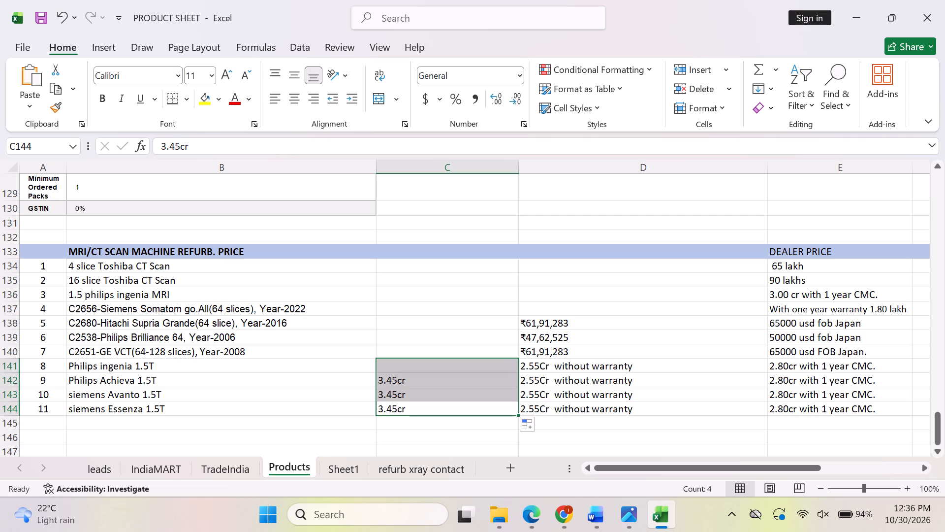
left_click(579, 426)
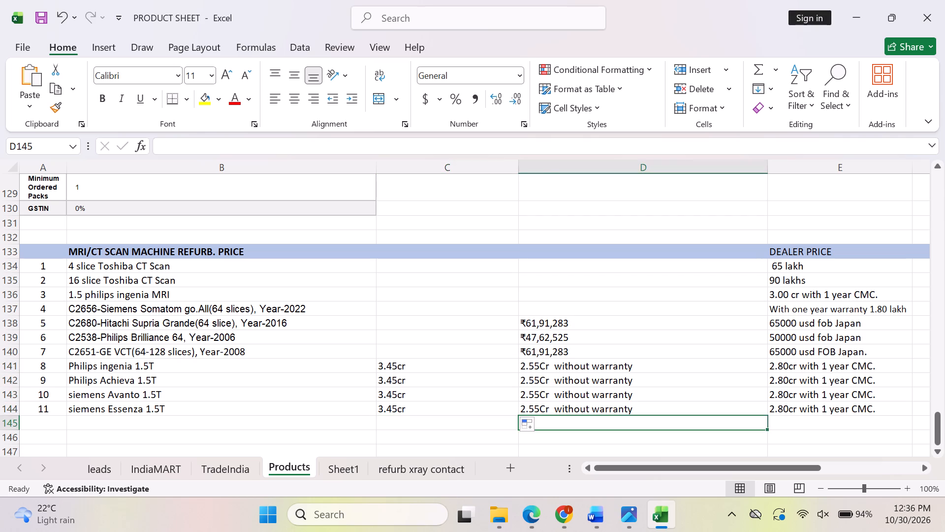
Enter the header "customer price" in C133.
left_click(405, 253)
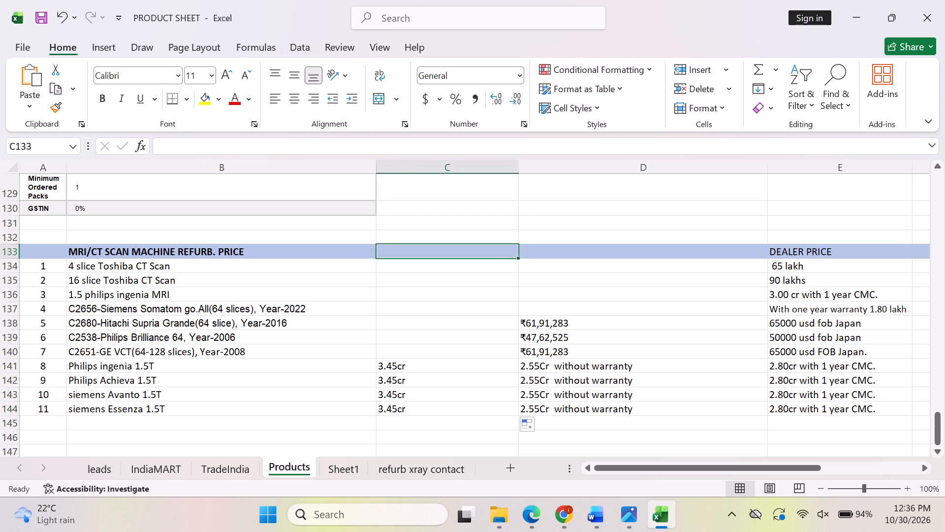
type("cu")
type("stomer")
key("space")
type("price")
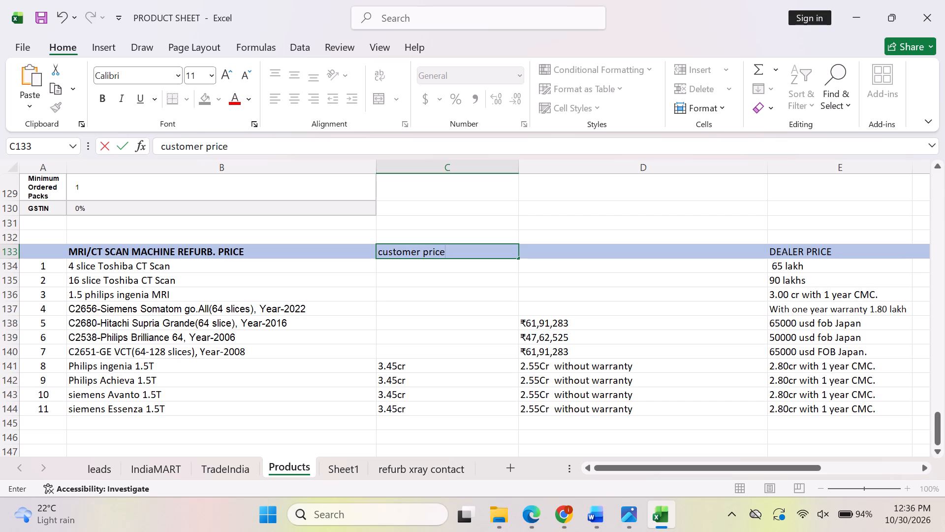
left_click(485, 389)
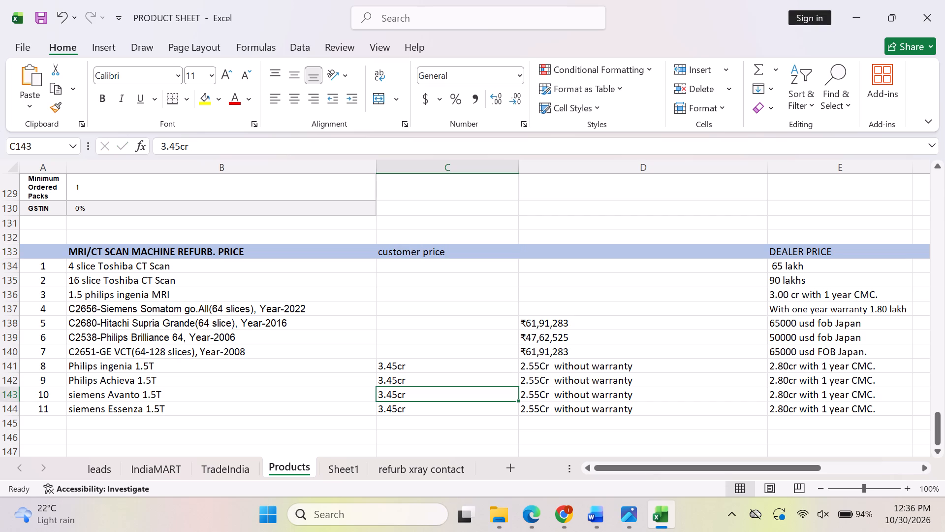
Enter "4cr with 1 year CMC." as the customer price in C136, copying the CMC wording from dealer price E136.
left_click(414, 297)
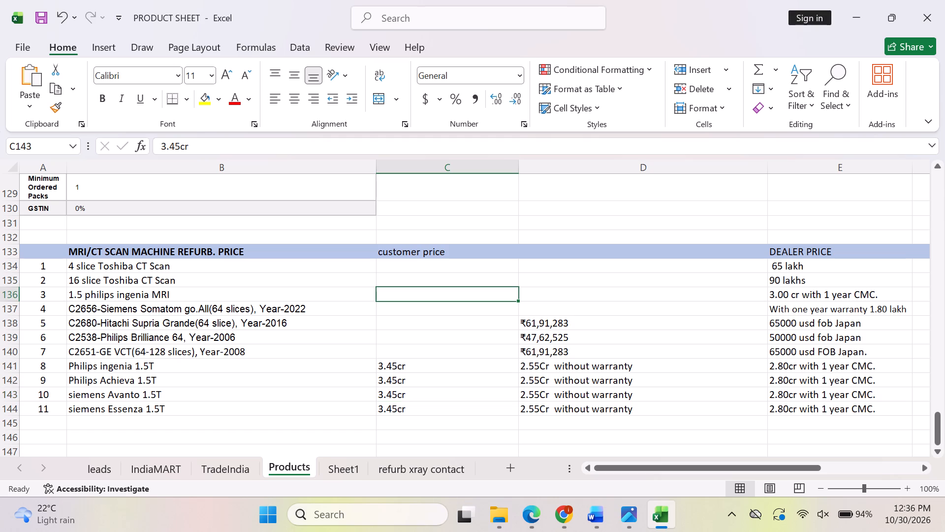
key("4")
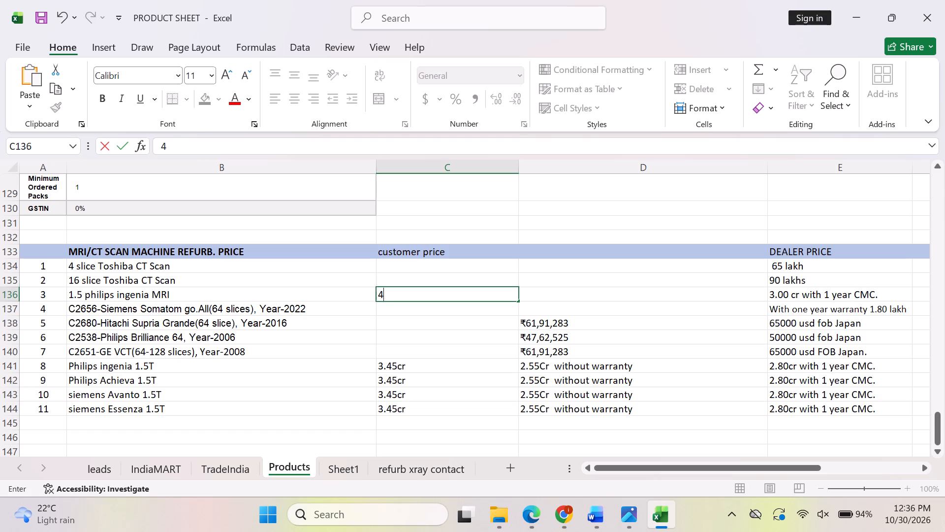
type("cr")
double_click(807, 292)
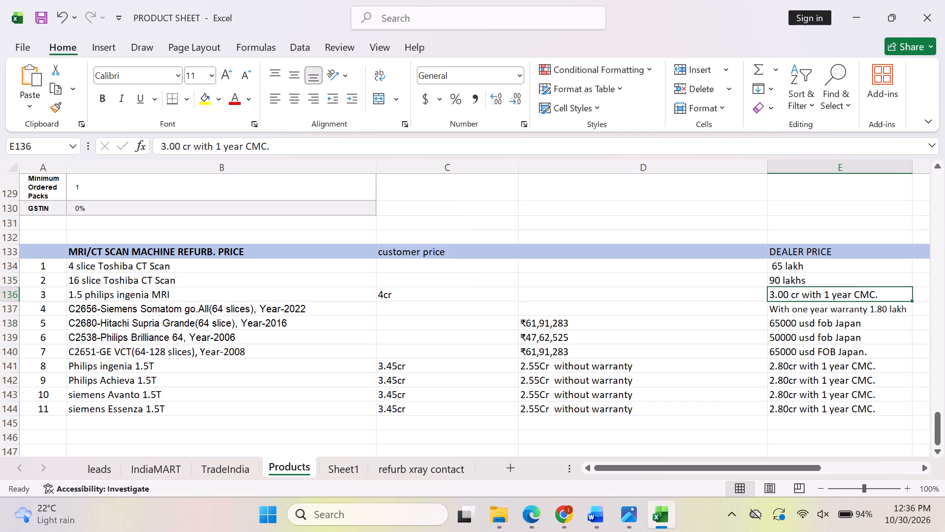
double_click(801, 295)
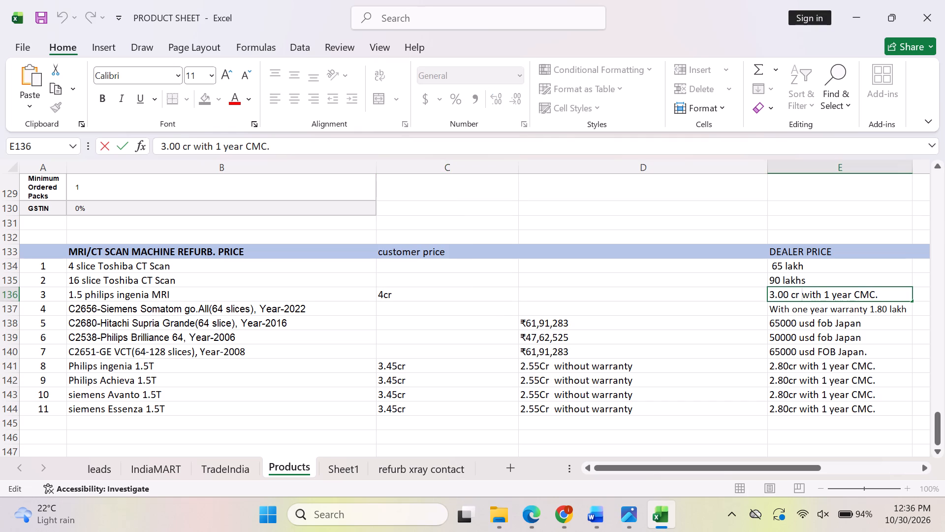
left_click_drag(802, 292, 883, 289)
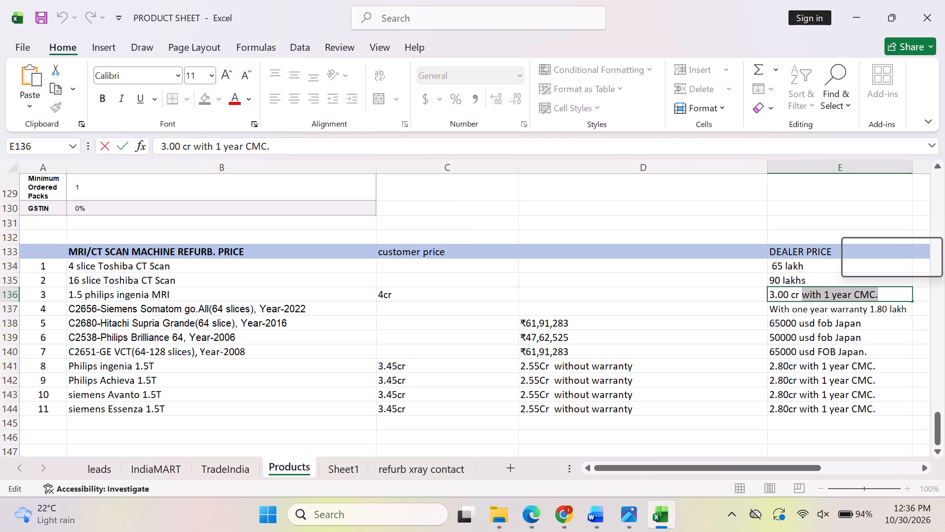
key("ctrl+c")
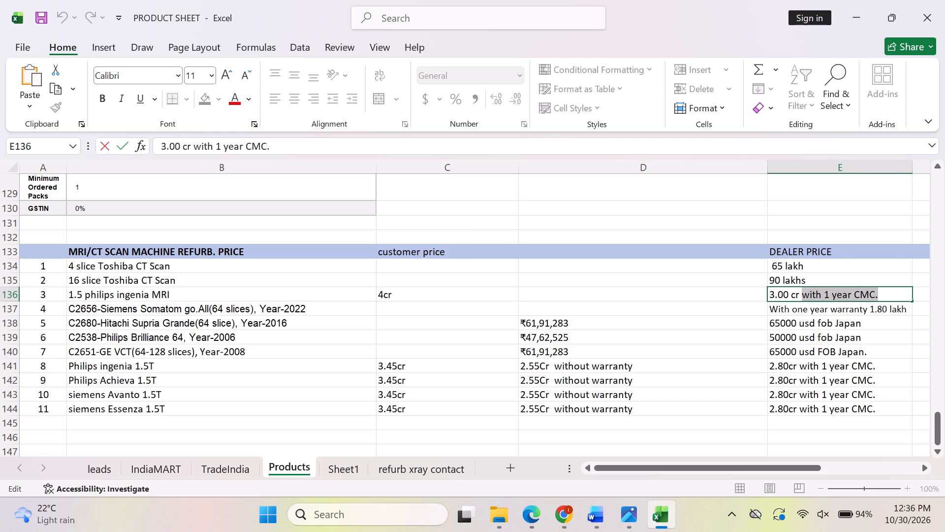
double_click(418, 297)
key("space")
key("ctrl+v")
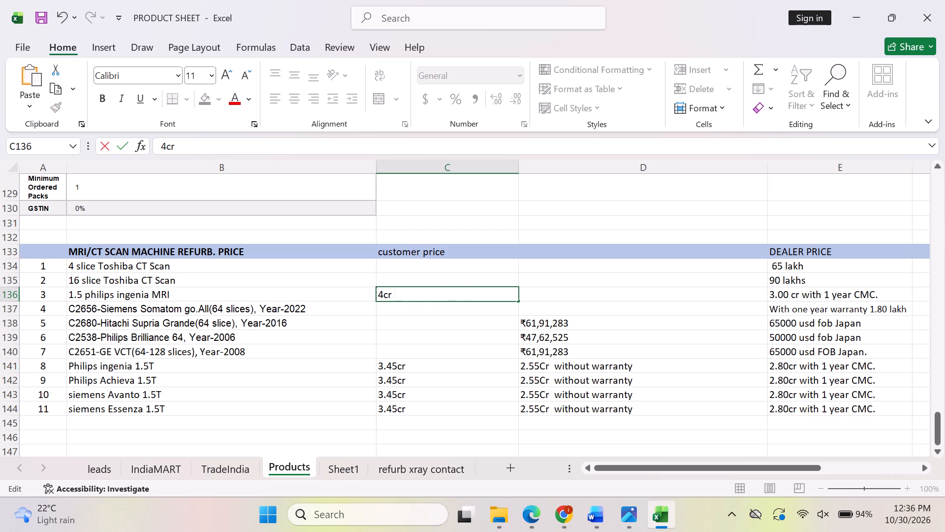
Append "with 1 year CMC." to the 3.45cr customer prices in C141:C144.
left_click(419, 365)
double_click(418, 365)
key("space")
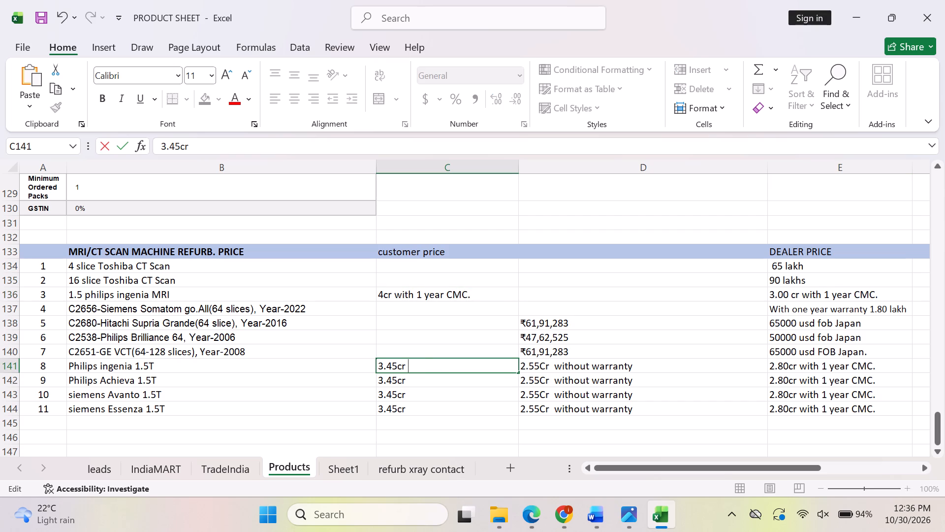
key("ctrl+v")
double_click(416, 381)
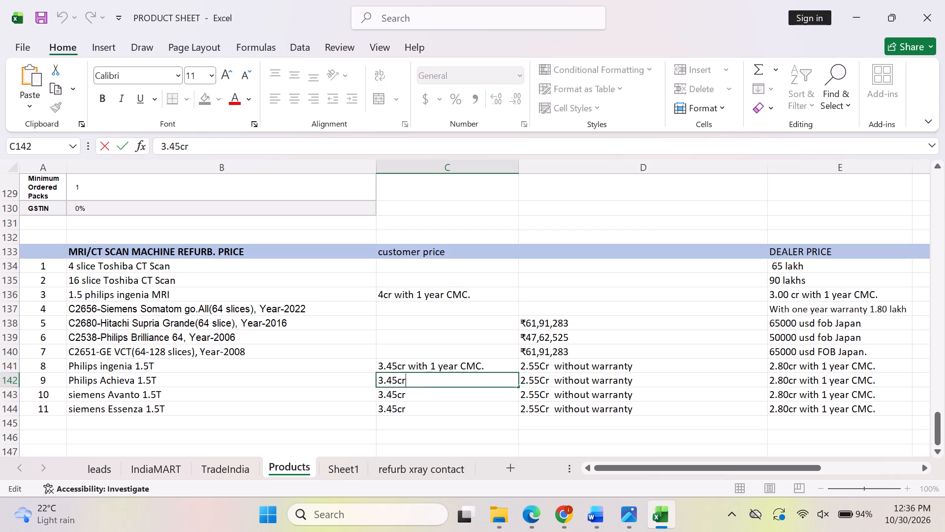
key("space")
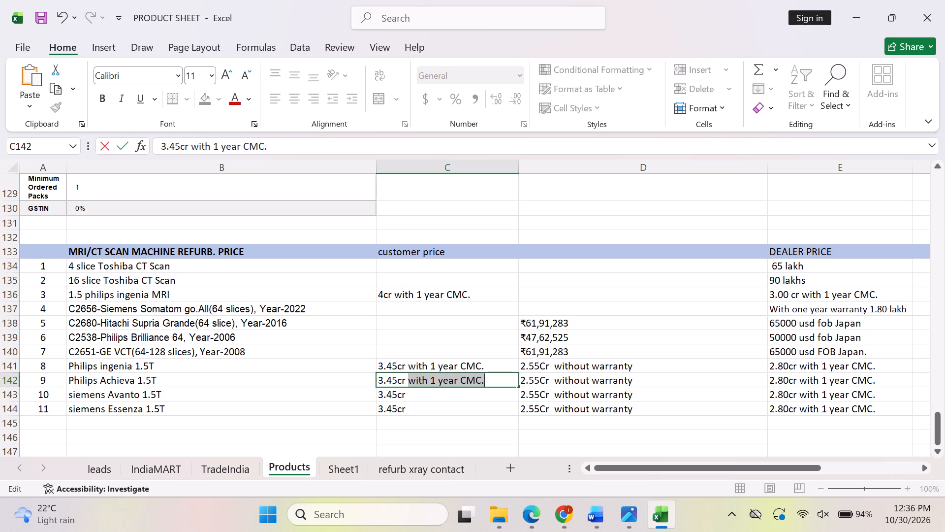
double_click(419, 397)
key("space")
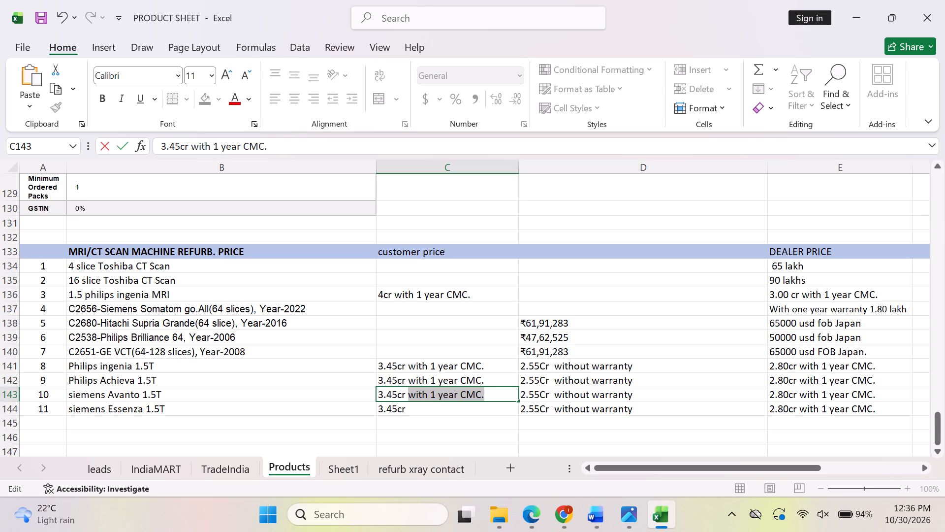
double_click(415, 414)
double_click(412, 408)
key("space")
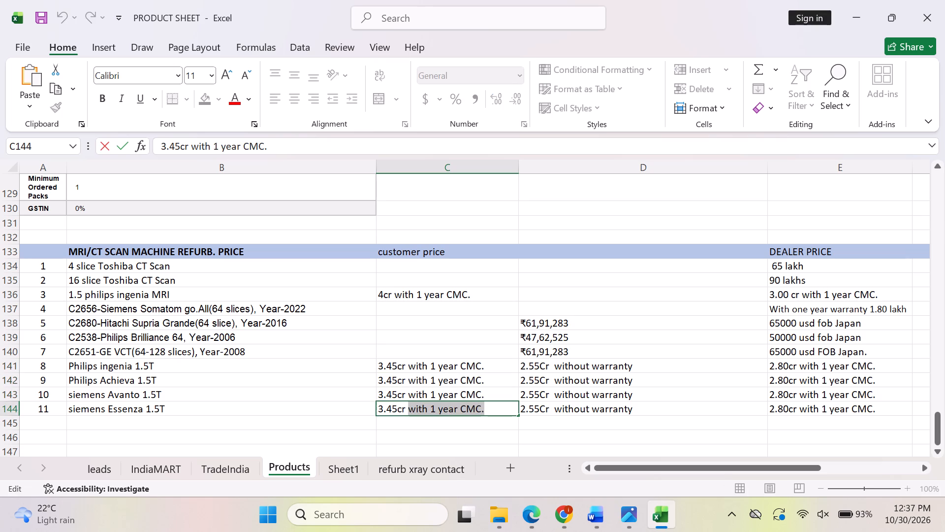
left_click(697, 350)
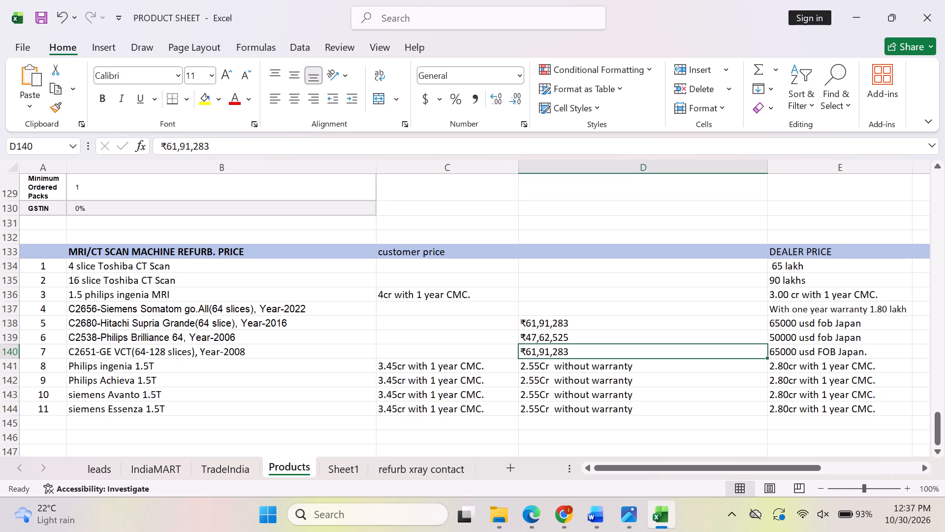
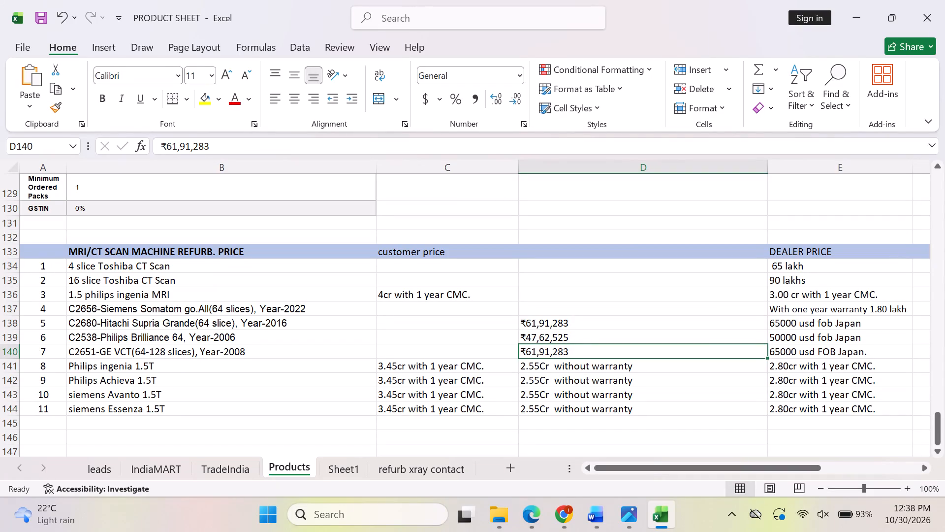
Enter 85,90,000 as the customer price in C140 for the GE VCT (64-128 slices).
double_click(430, 351)
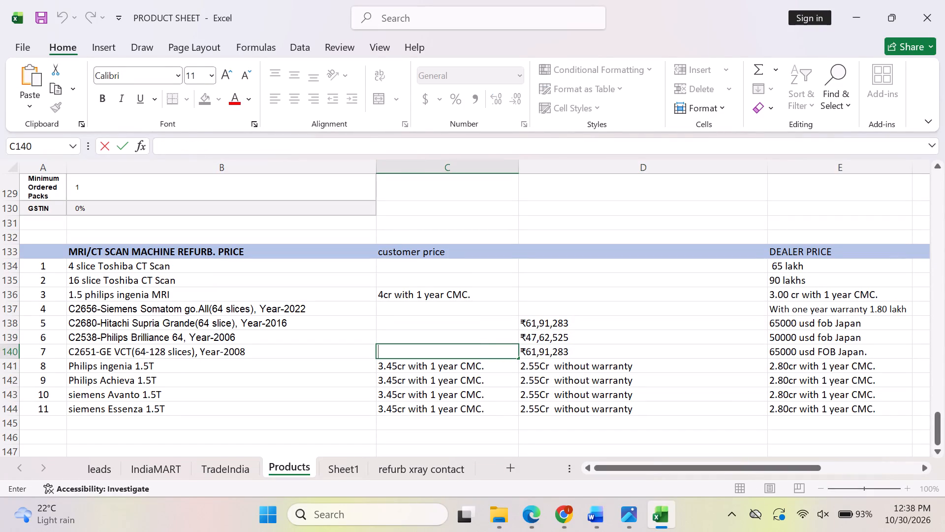
type("85")
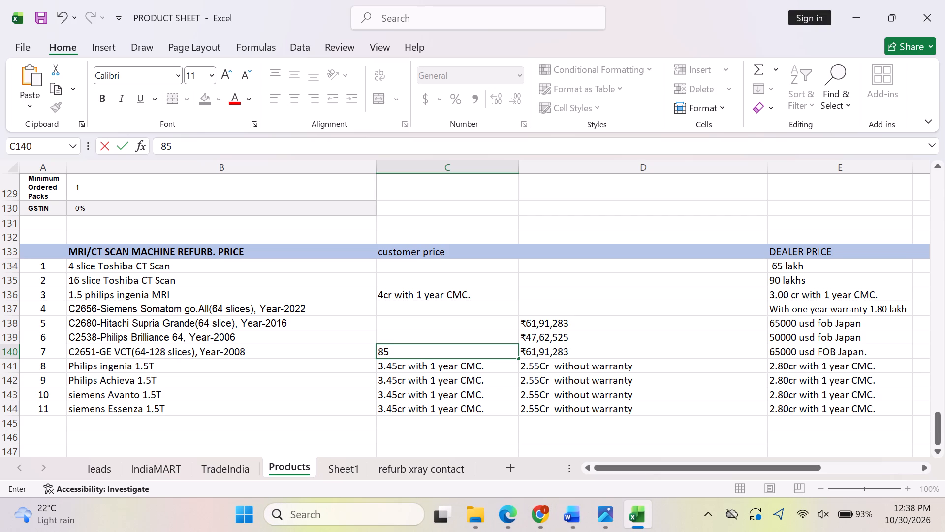
key("period")
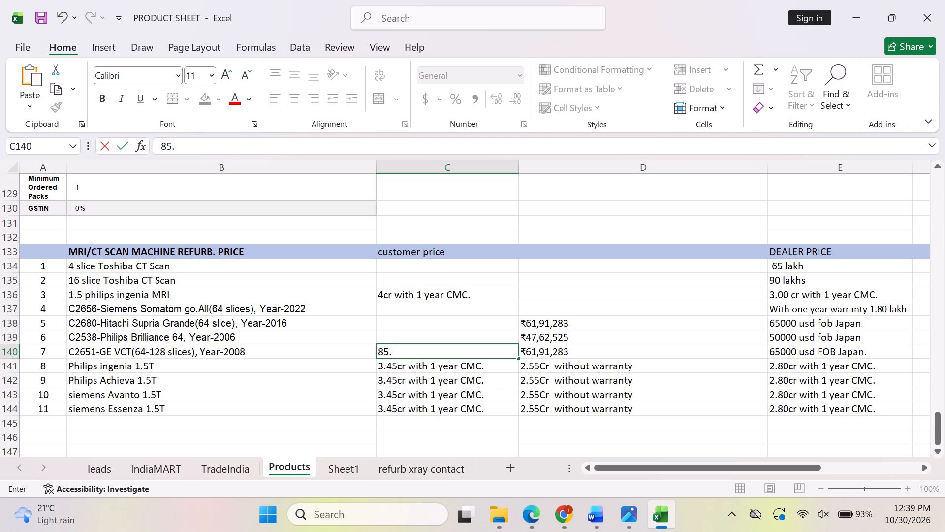
type("90")
key("BackSpace")
key("BackSpace")
key("BackSpace")
key("comma")
type("90")
type(",000")
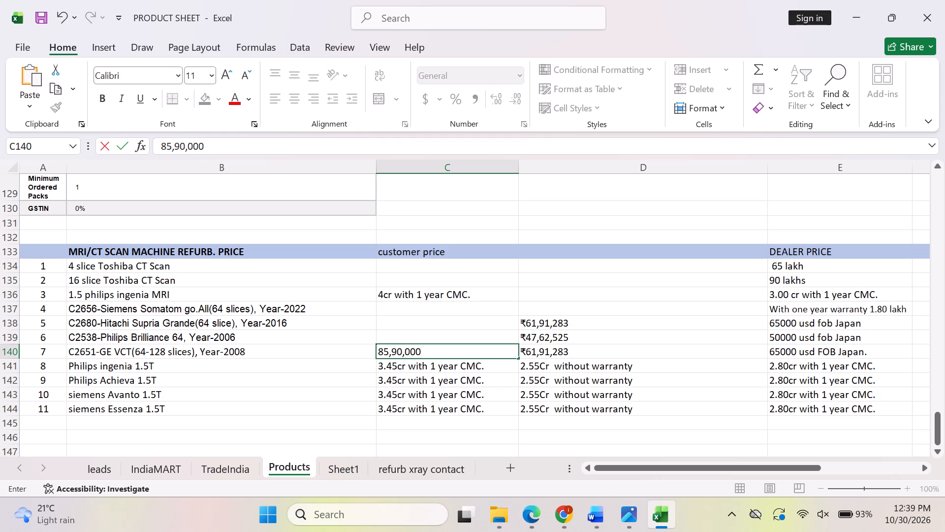
Enter 75,50,000 as the customer price in C139 for the Philips Brilliance 64.
left_click(407, 337)
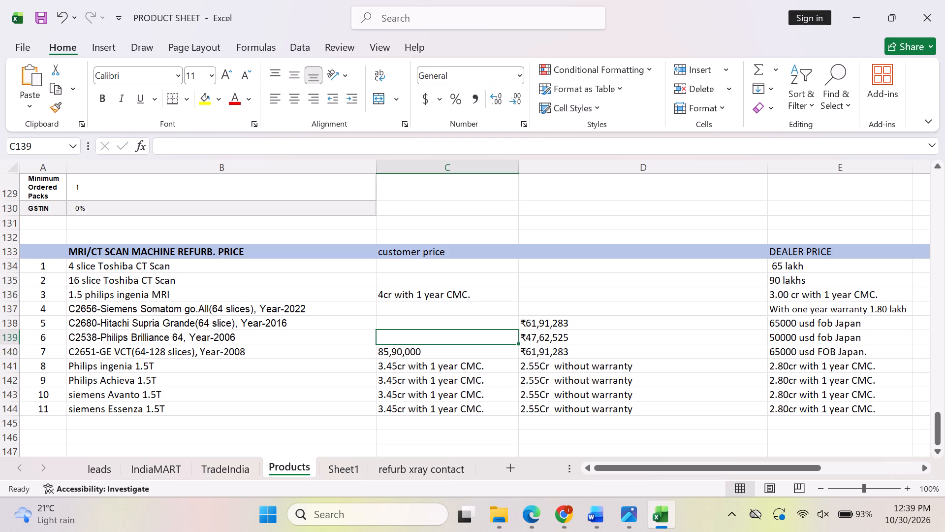
type("65")
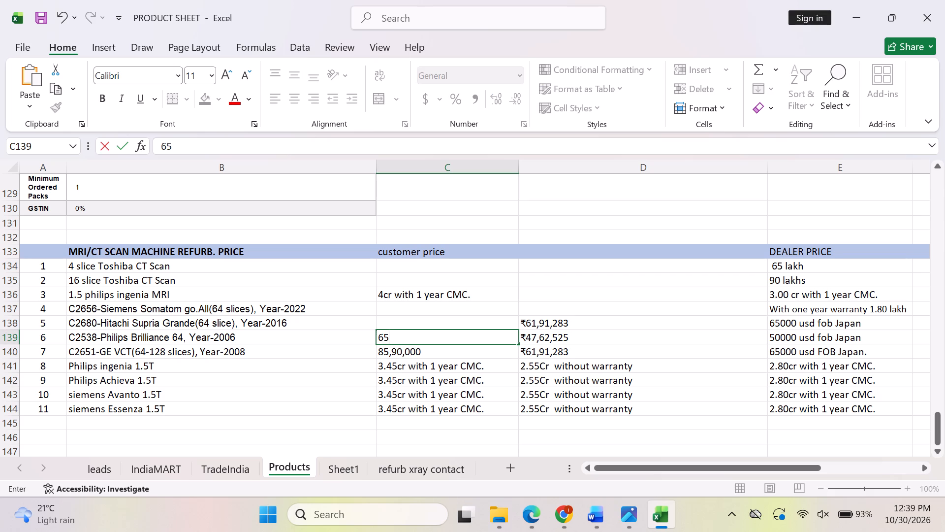
key("BackSpace")
key("BackSpace")
type("75")
key("comma")
key("5")
type("0,00")
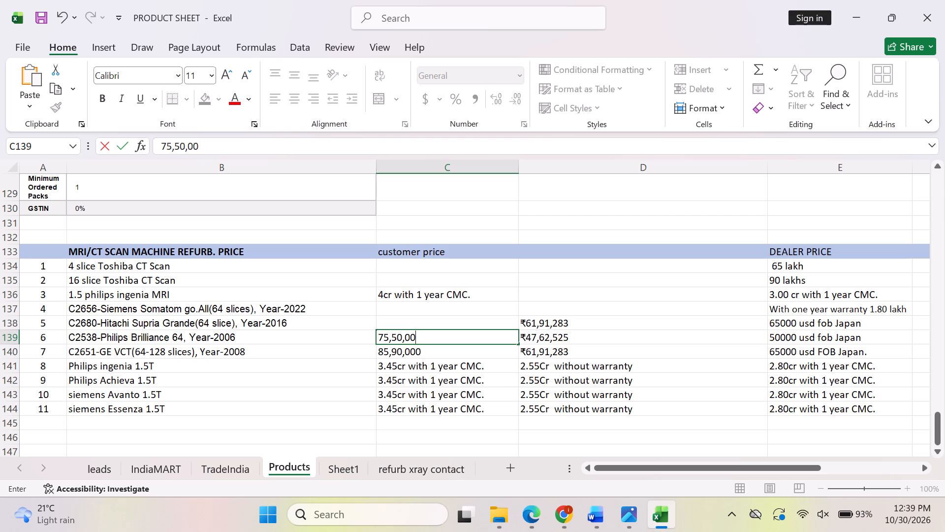
key("0")
Enter 87,55,000 as the customer price in C138 for the Hitachi Supria Grande (64 slice).
left_click(398, 323)
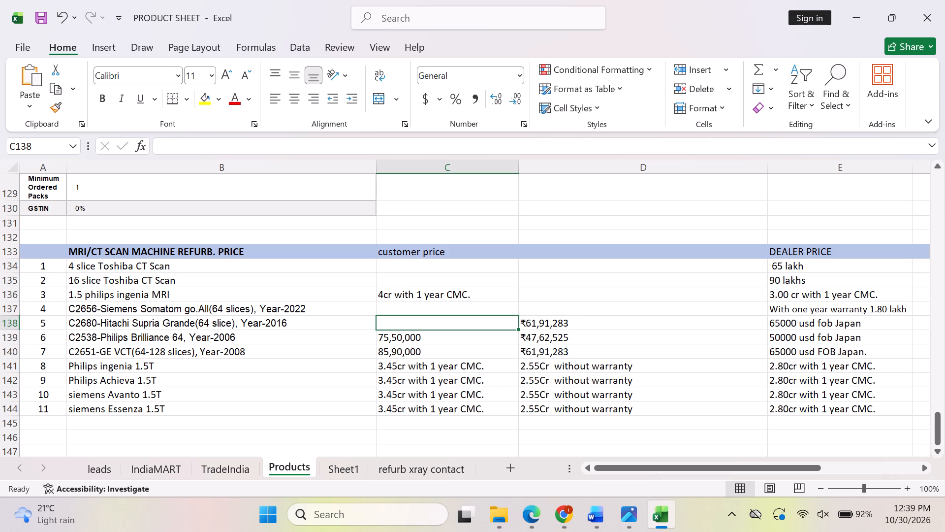
type("87")
key("comma")
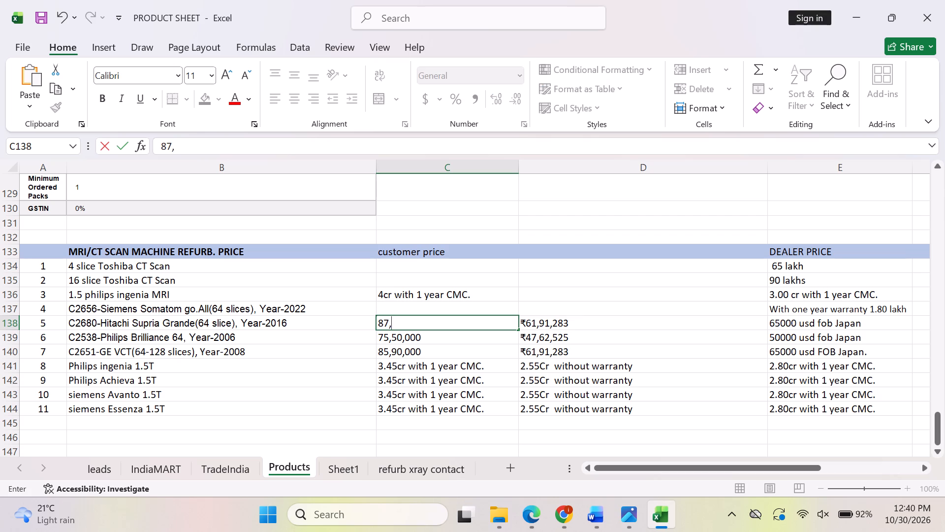
type("55")
type(",00")
key("0")
left_click(455, 366)
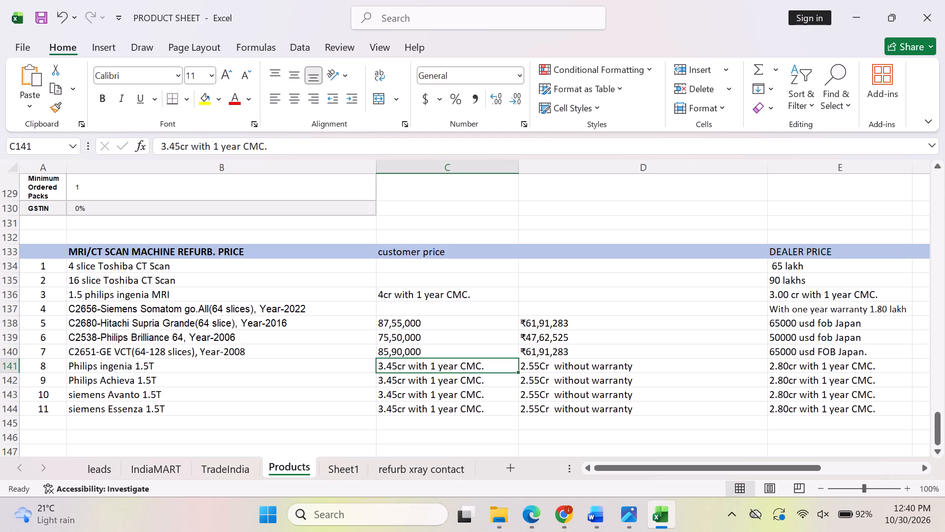
Select the empty customer price cell C137 for the Siemens Somatom go.All.
left_click(404, 308)
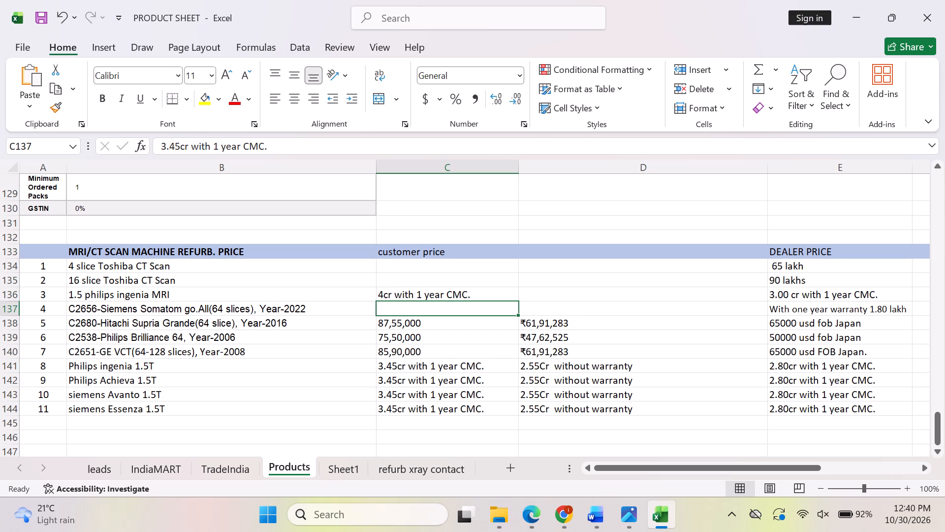
left_click(460, 308)
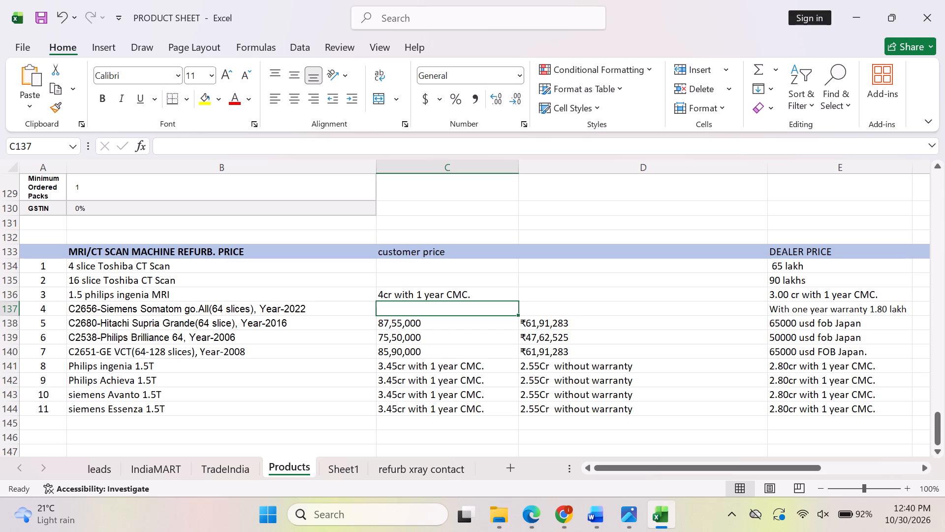
Enter 2,10cr as the customer price in C137 for the Siemens Somatom go.All (64 slices).
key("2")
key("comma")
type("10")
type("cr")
left_click(463, 349)
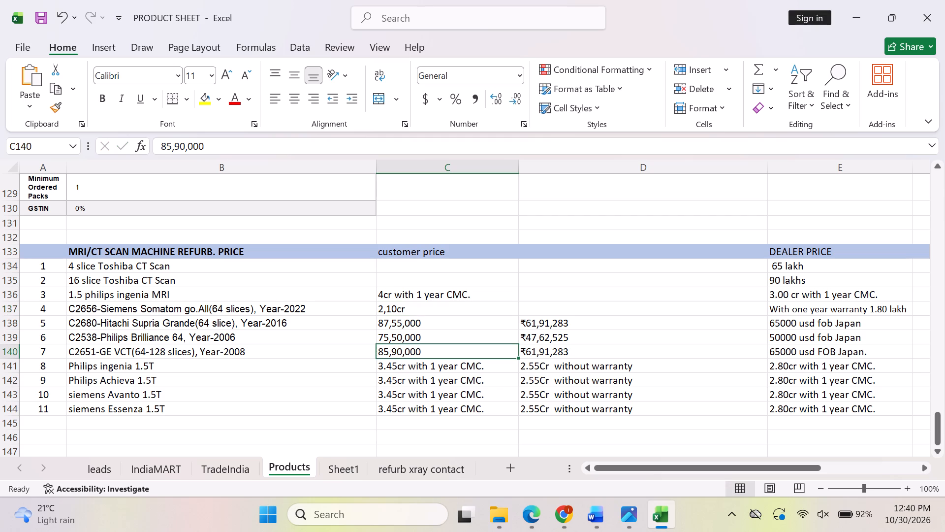
Select the empty customer price cell C135 for the 16 slice Toshiba CT Scan.
left_click(397, 282)
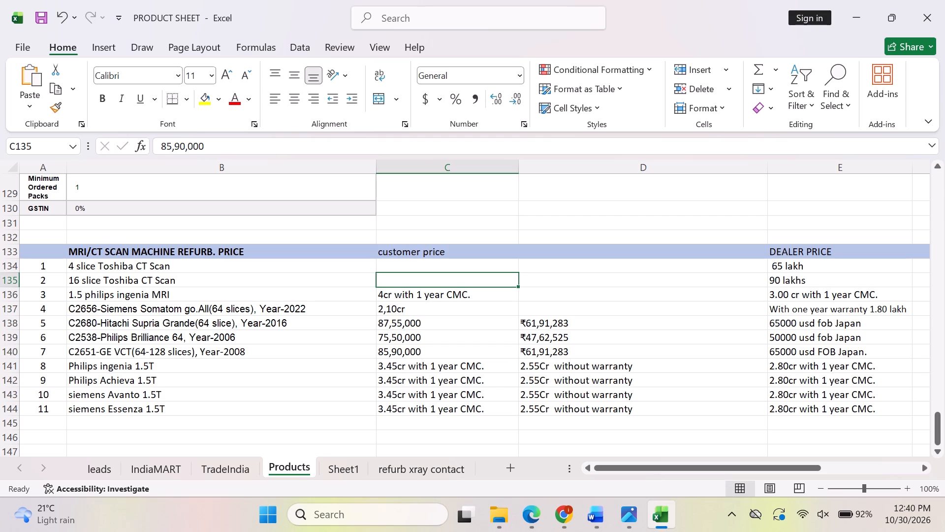